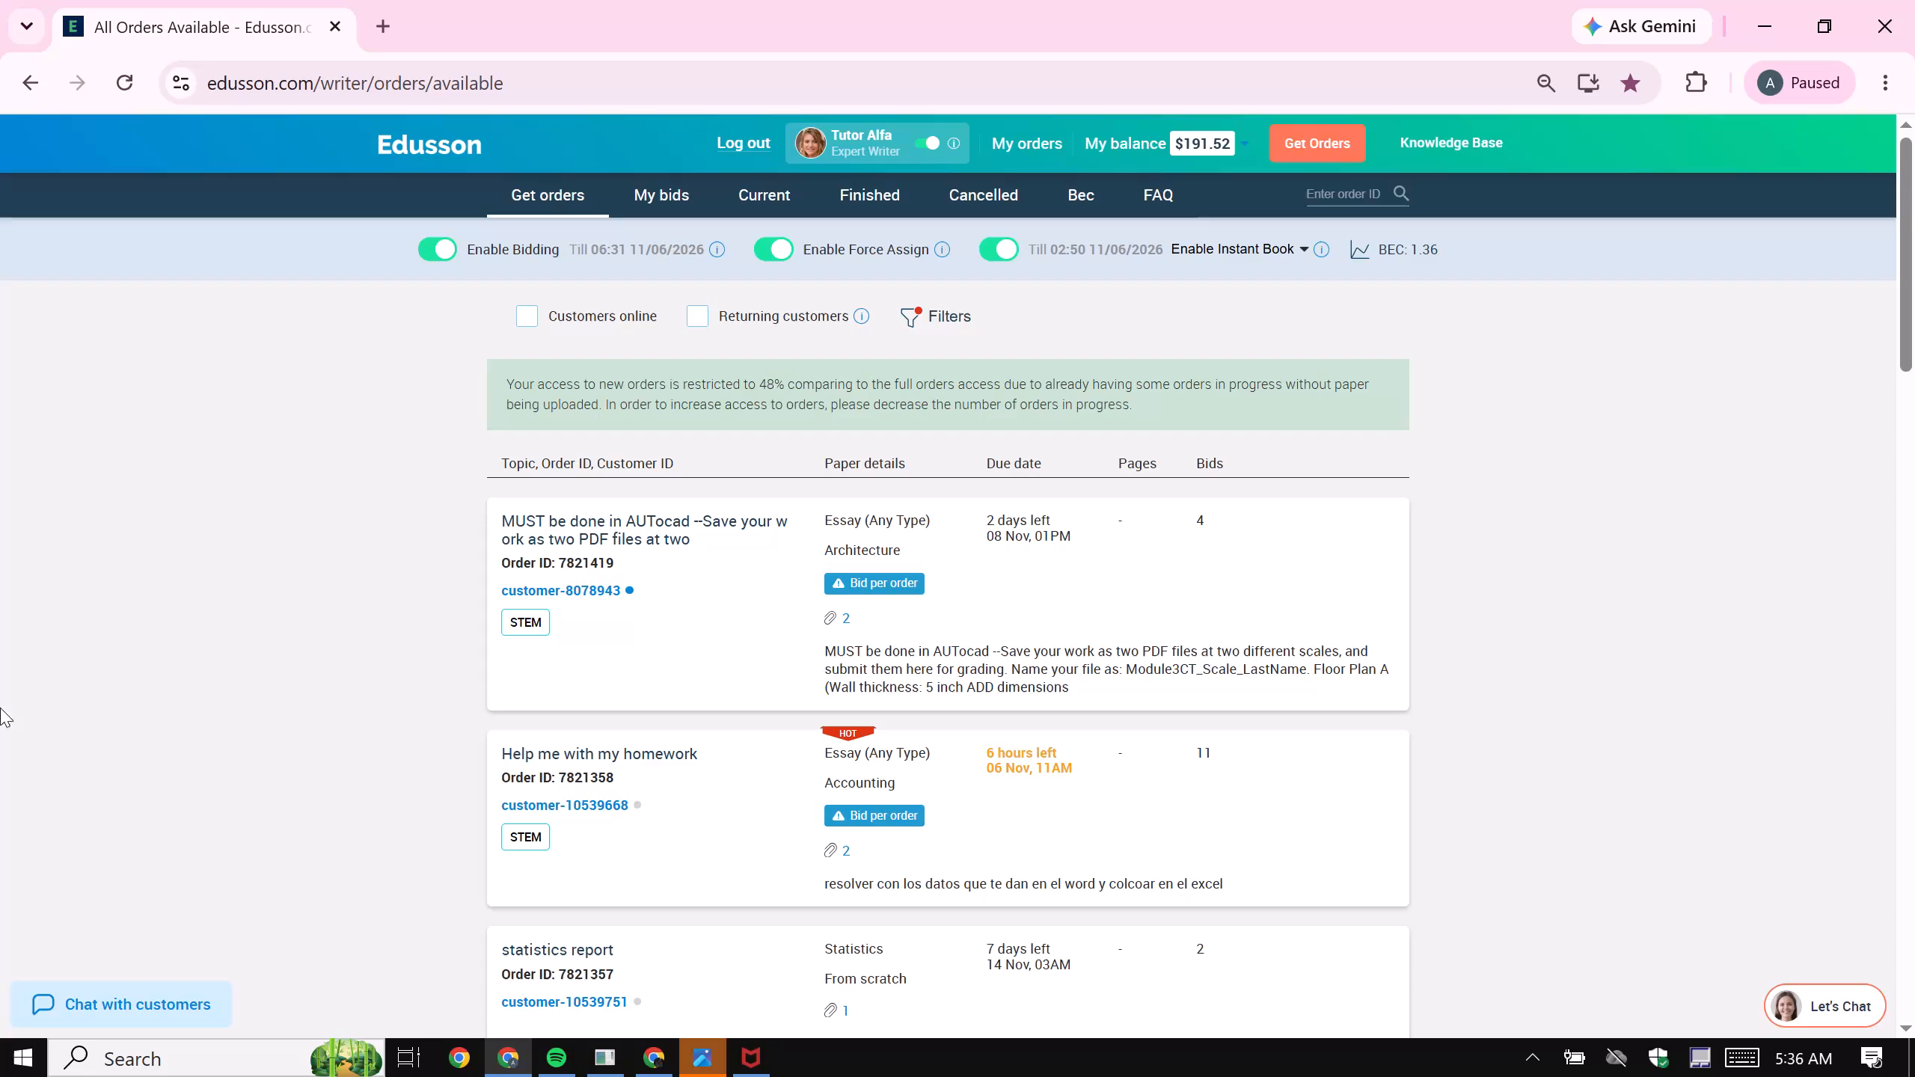
# Launch Excel 2016 and create a blank workbook.
pyautogui.click(1, 1076)
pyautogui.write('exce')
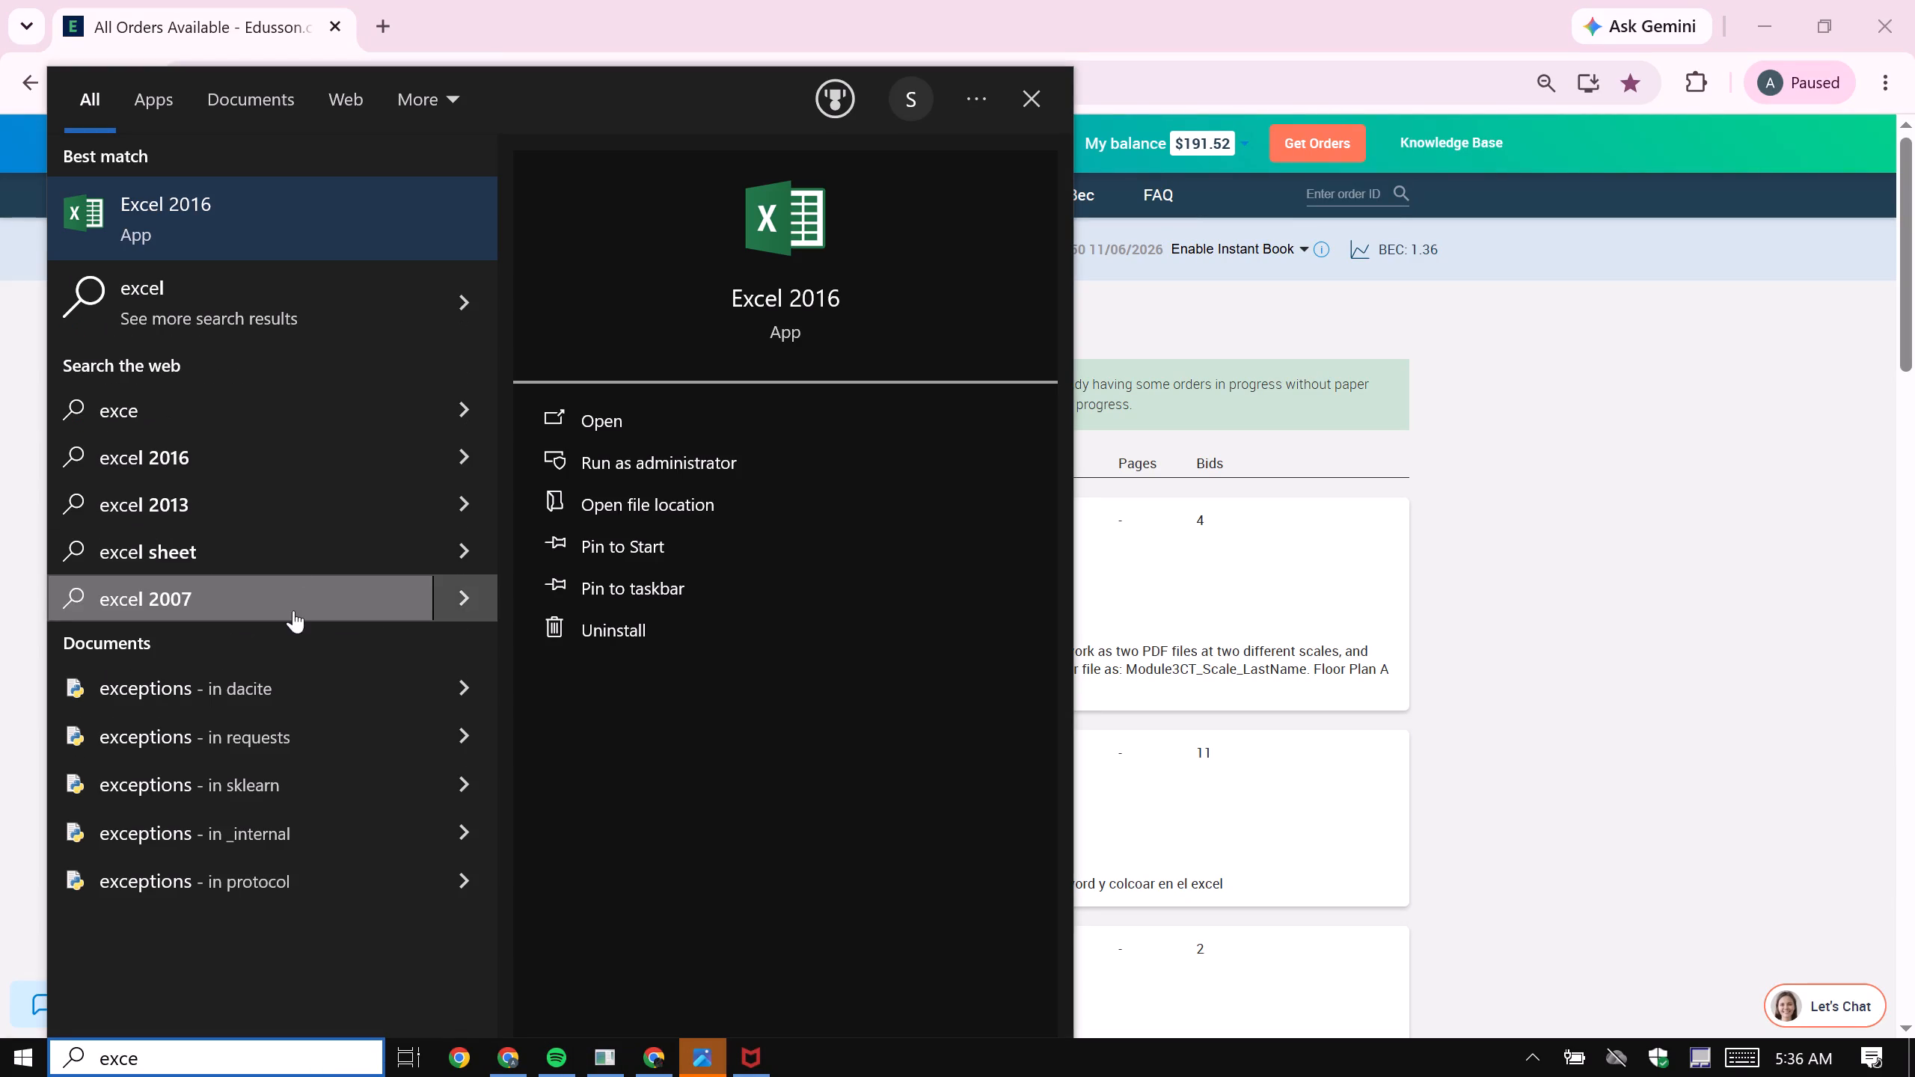
pyautogui.click(289, 203)
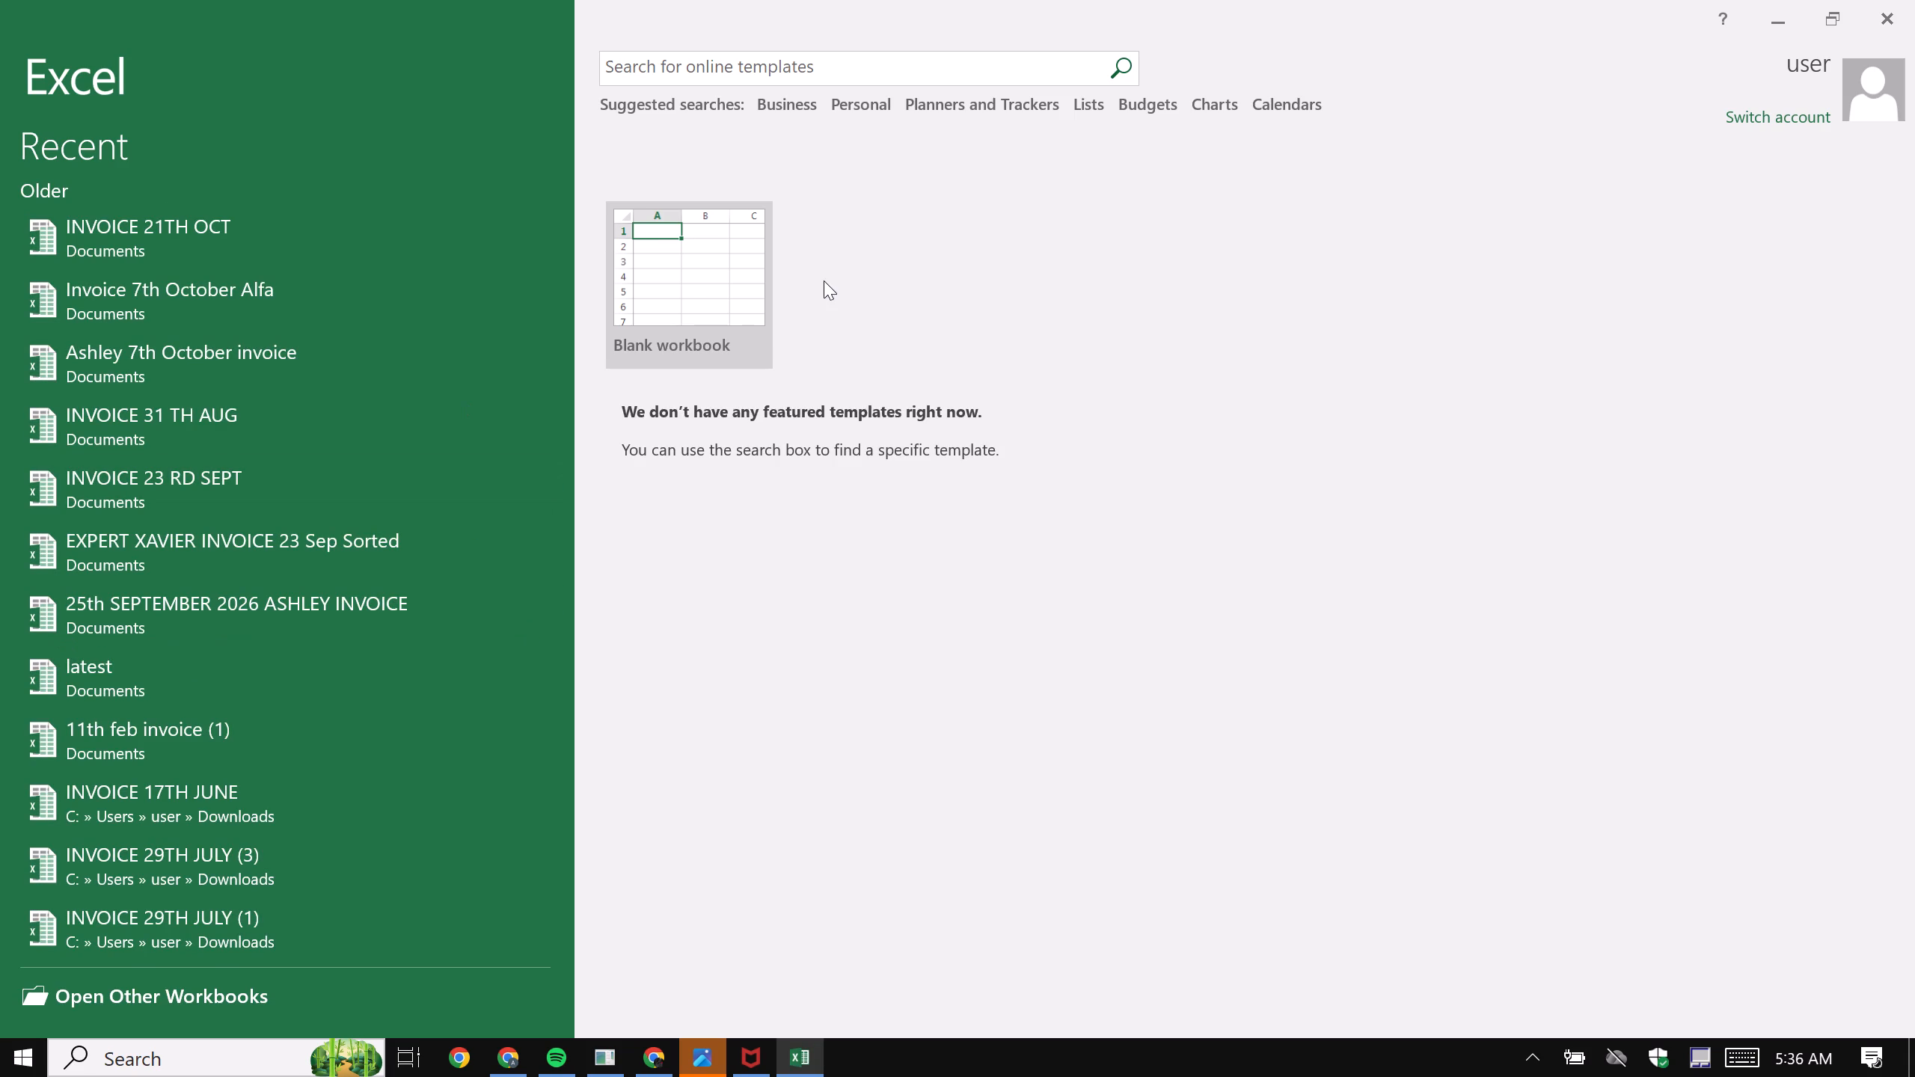
pyautogui.click(671, 287)
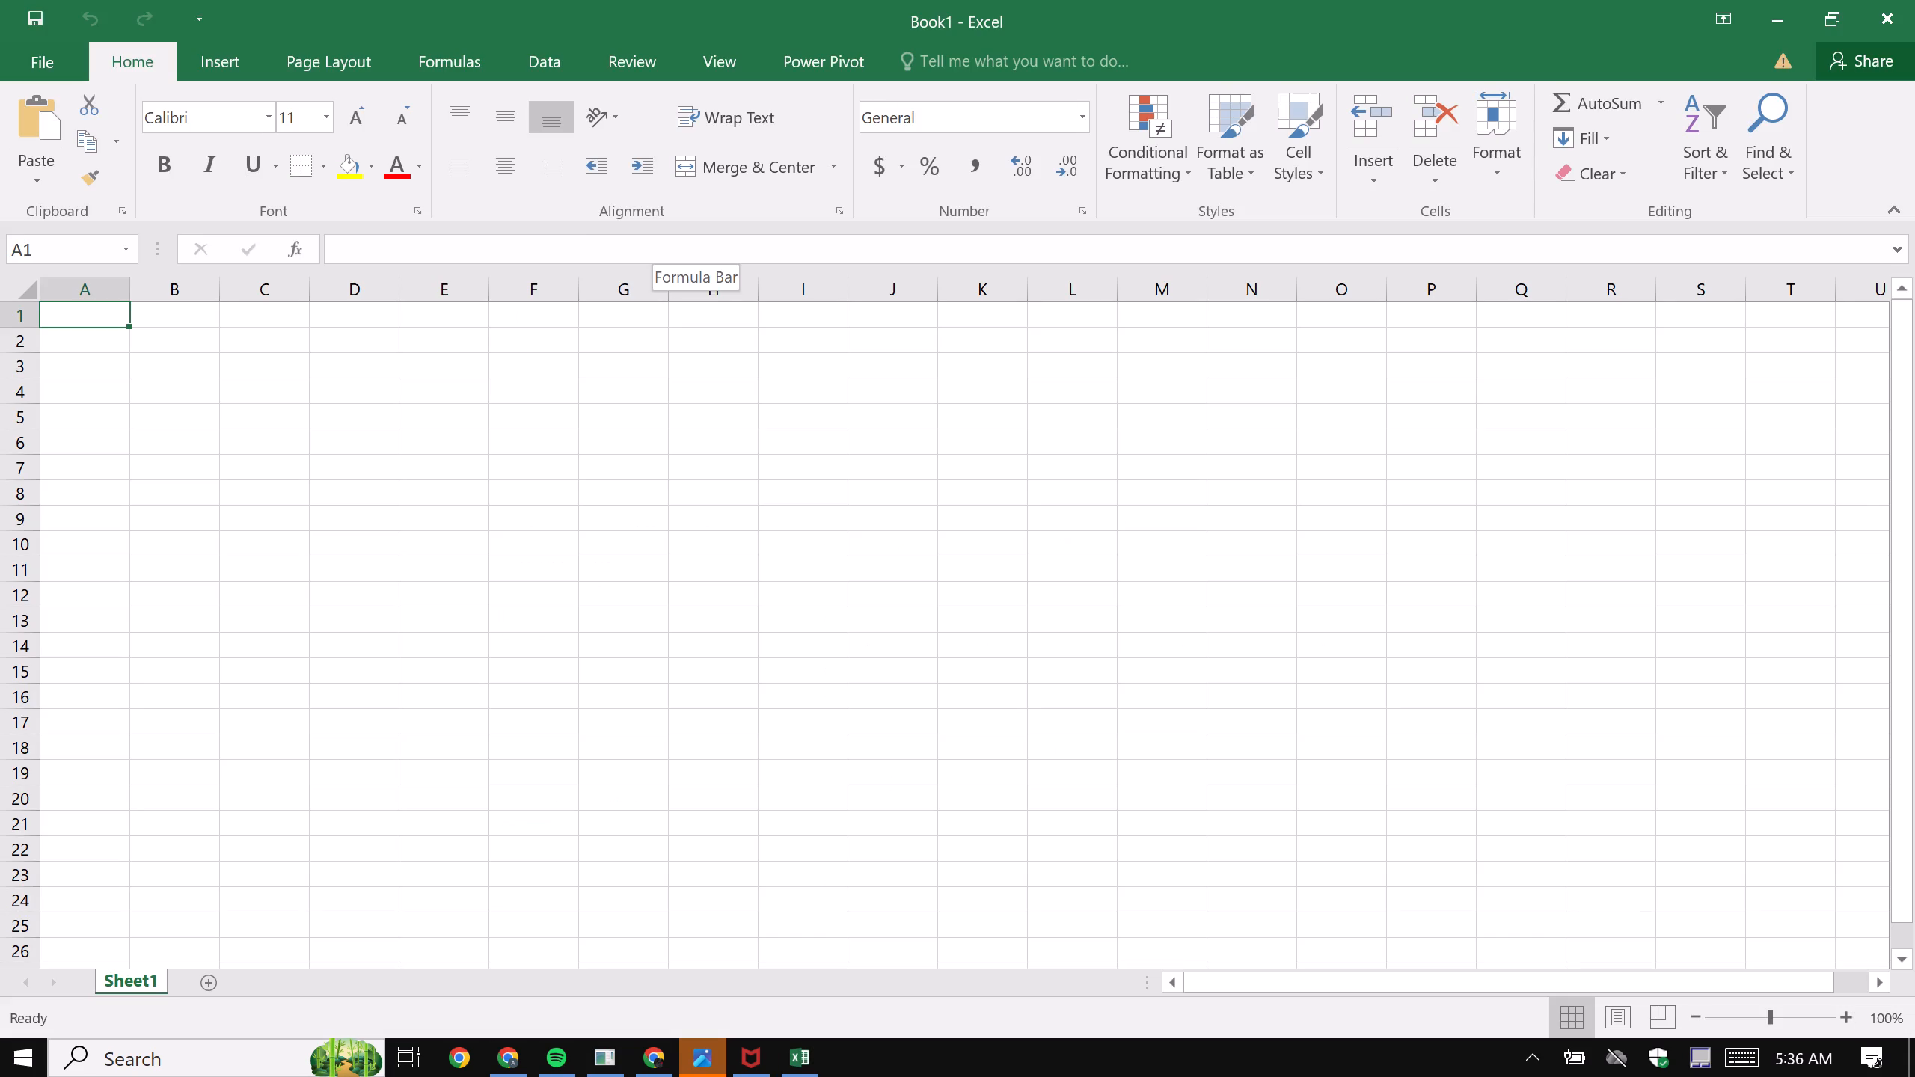
# Enter the column headers Order ID in cell A1 and Dollars in cell B1.
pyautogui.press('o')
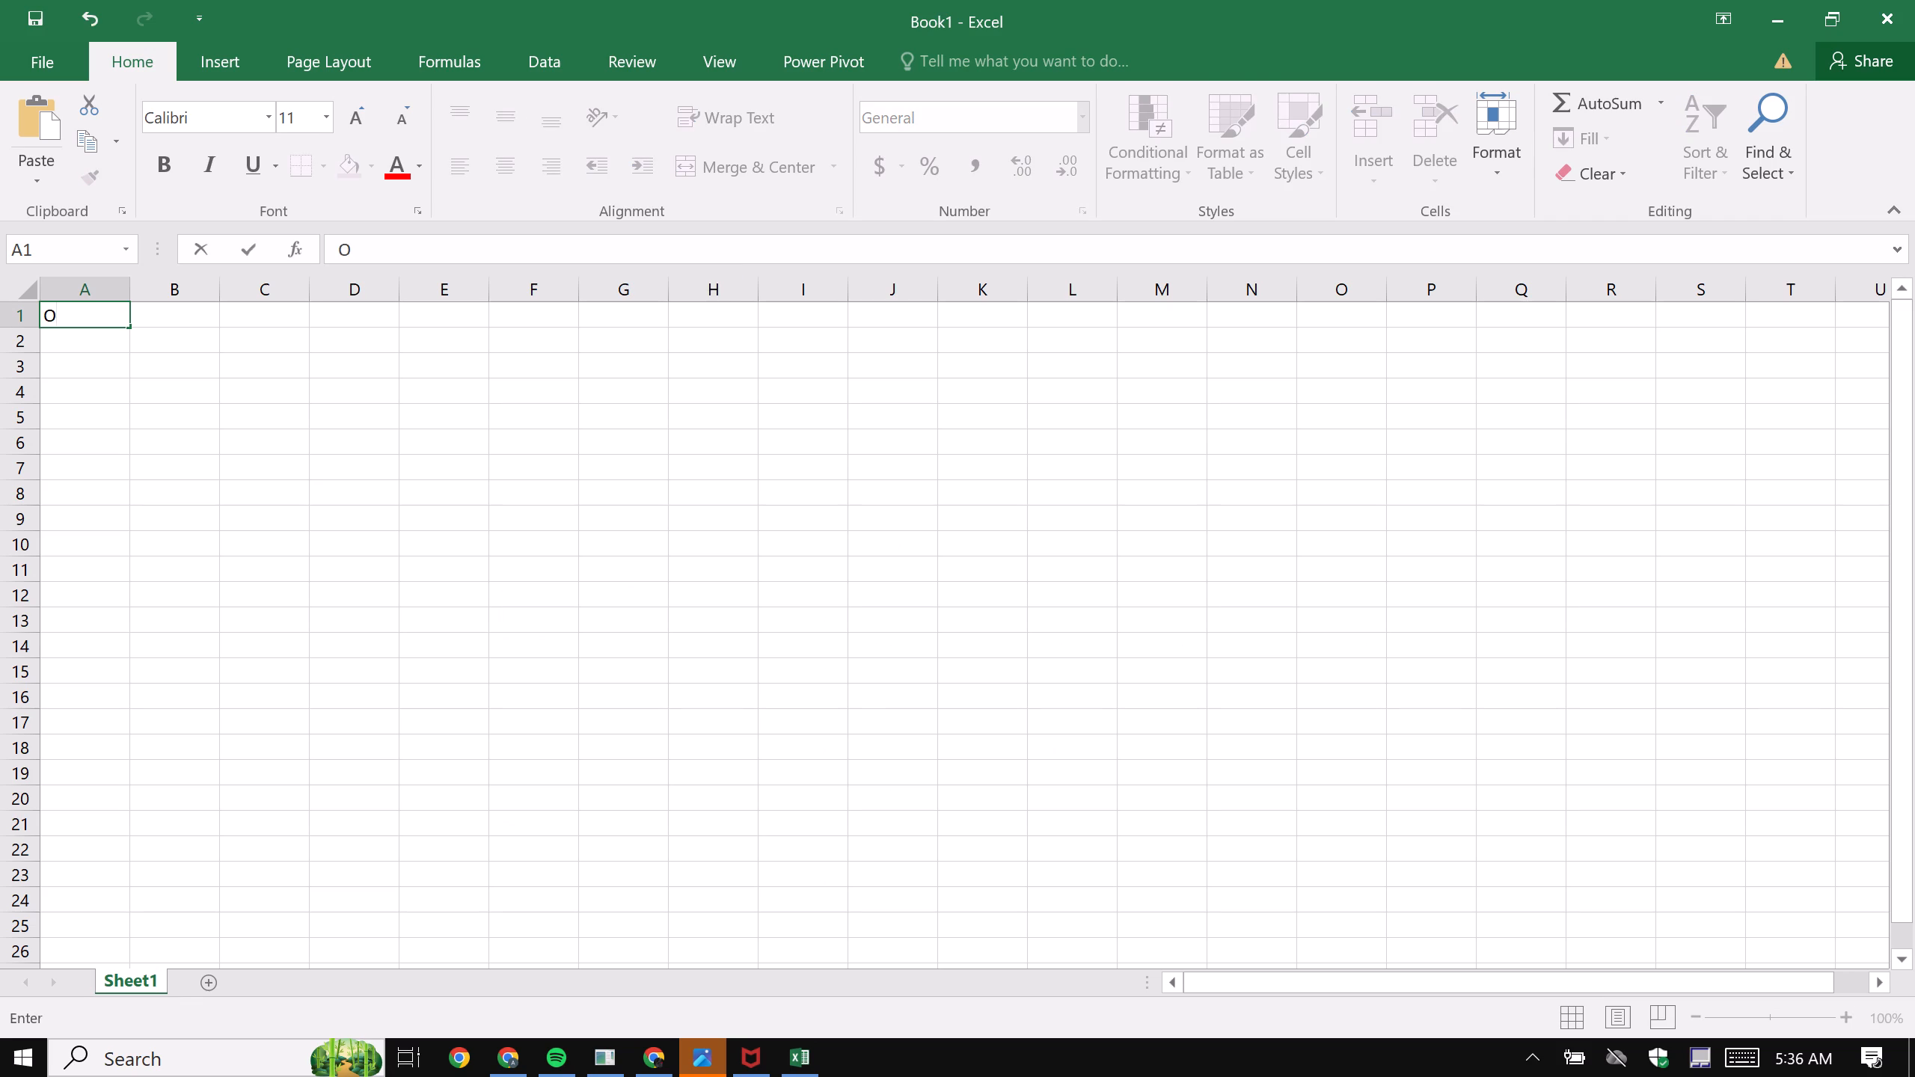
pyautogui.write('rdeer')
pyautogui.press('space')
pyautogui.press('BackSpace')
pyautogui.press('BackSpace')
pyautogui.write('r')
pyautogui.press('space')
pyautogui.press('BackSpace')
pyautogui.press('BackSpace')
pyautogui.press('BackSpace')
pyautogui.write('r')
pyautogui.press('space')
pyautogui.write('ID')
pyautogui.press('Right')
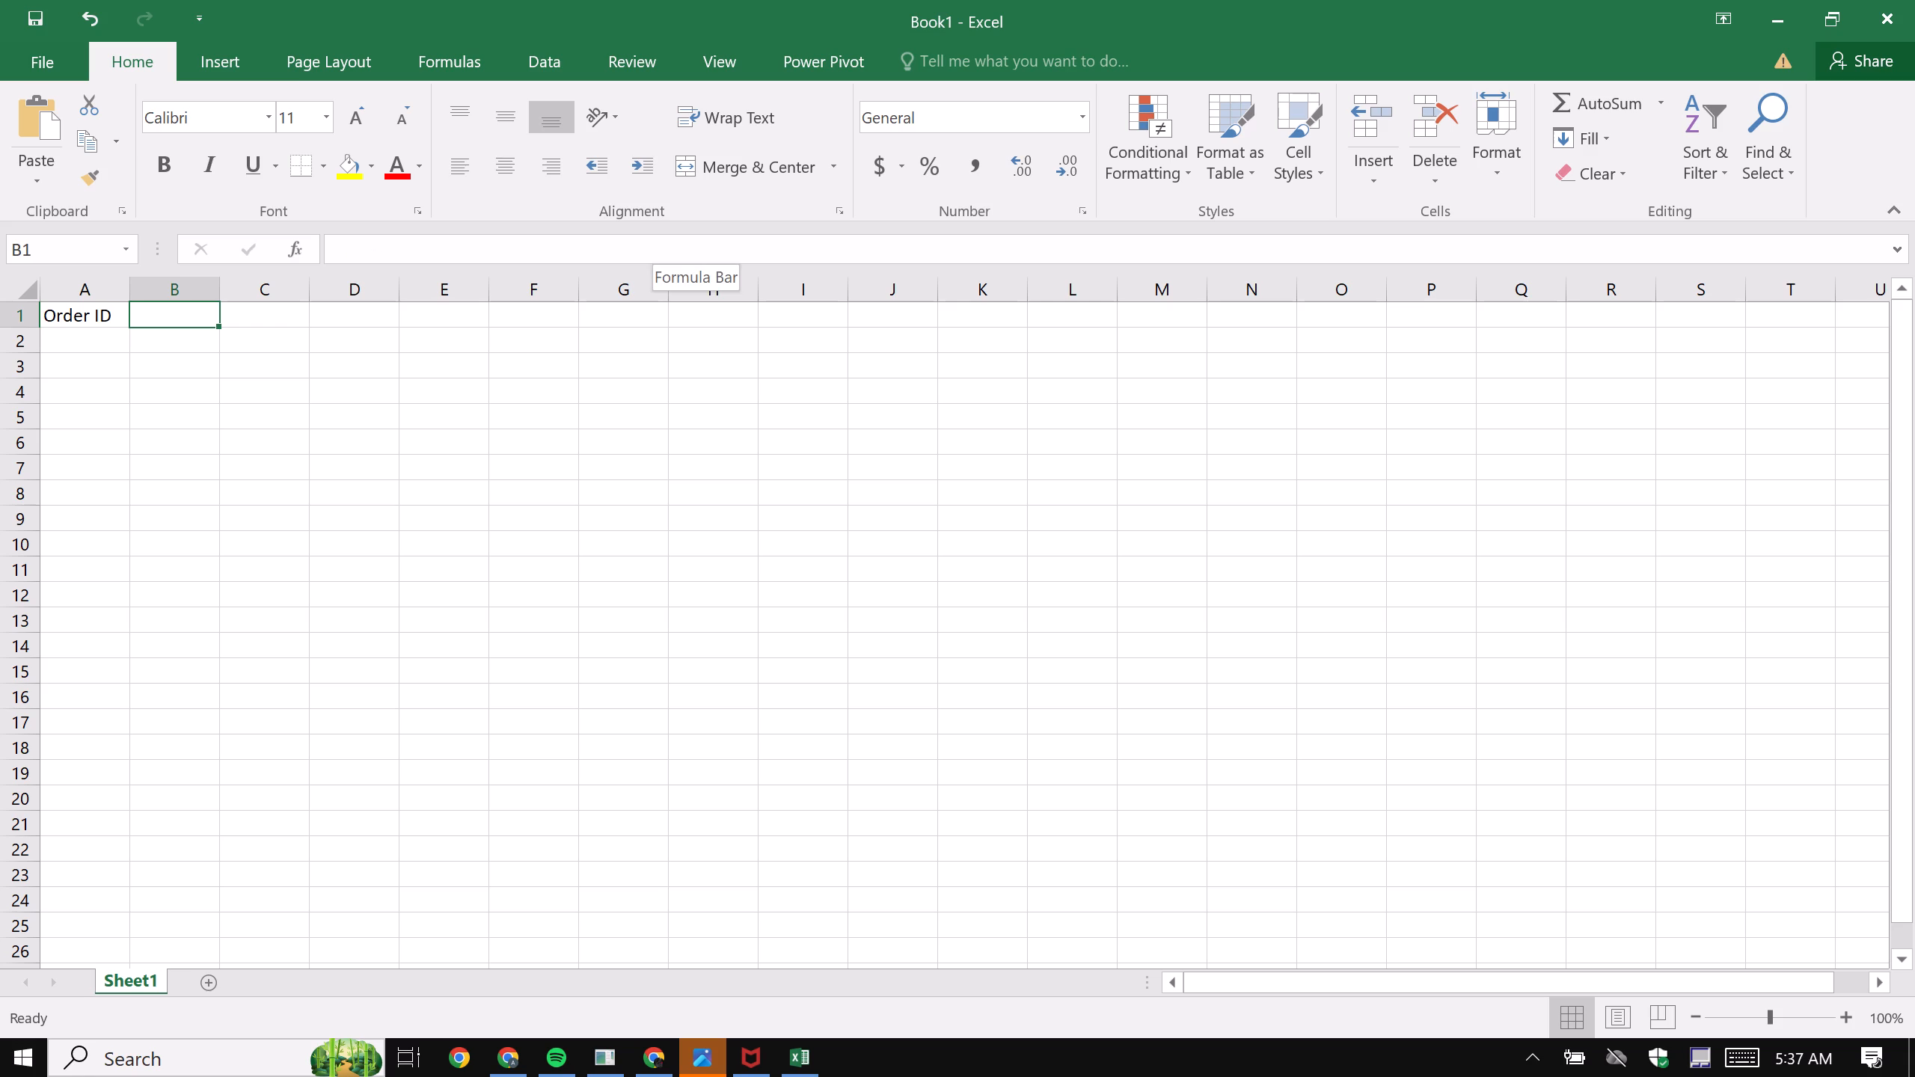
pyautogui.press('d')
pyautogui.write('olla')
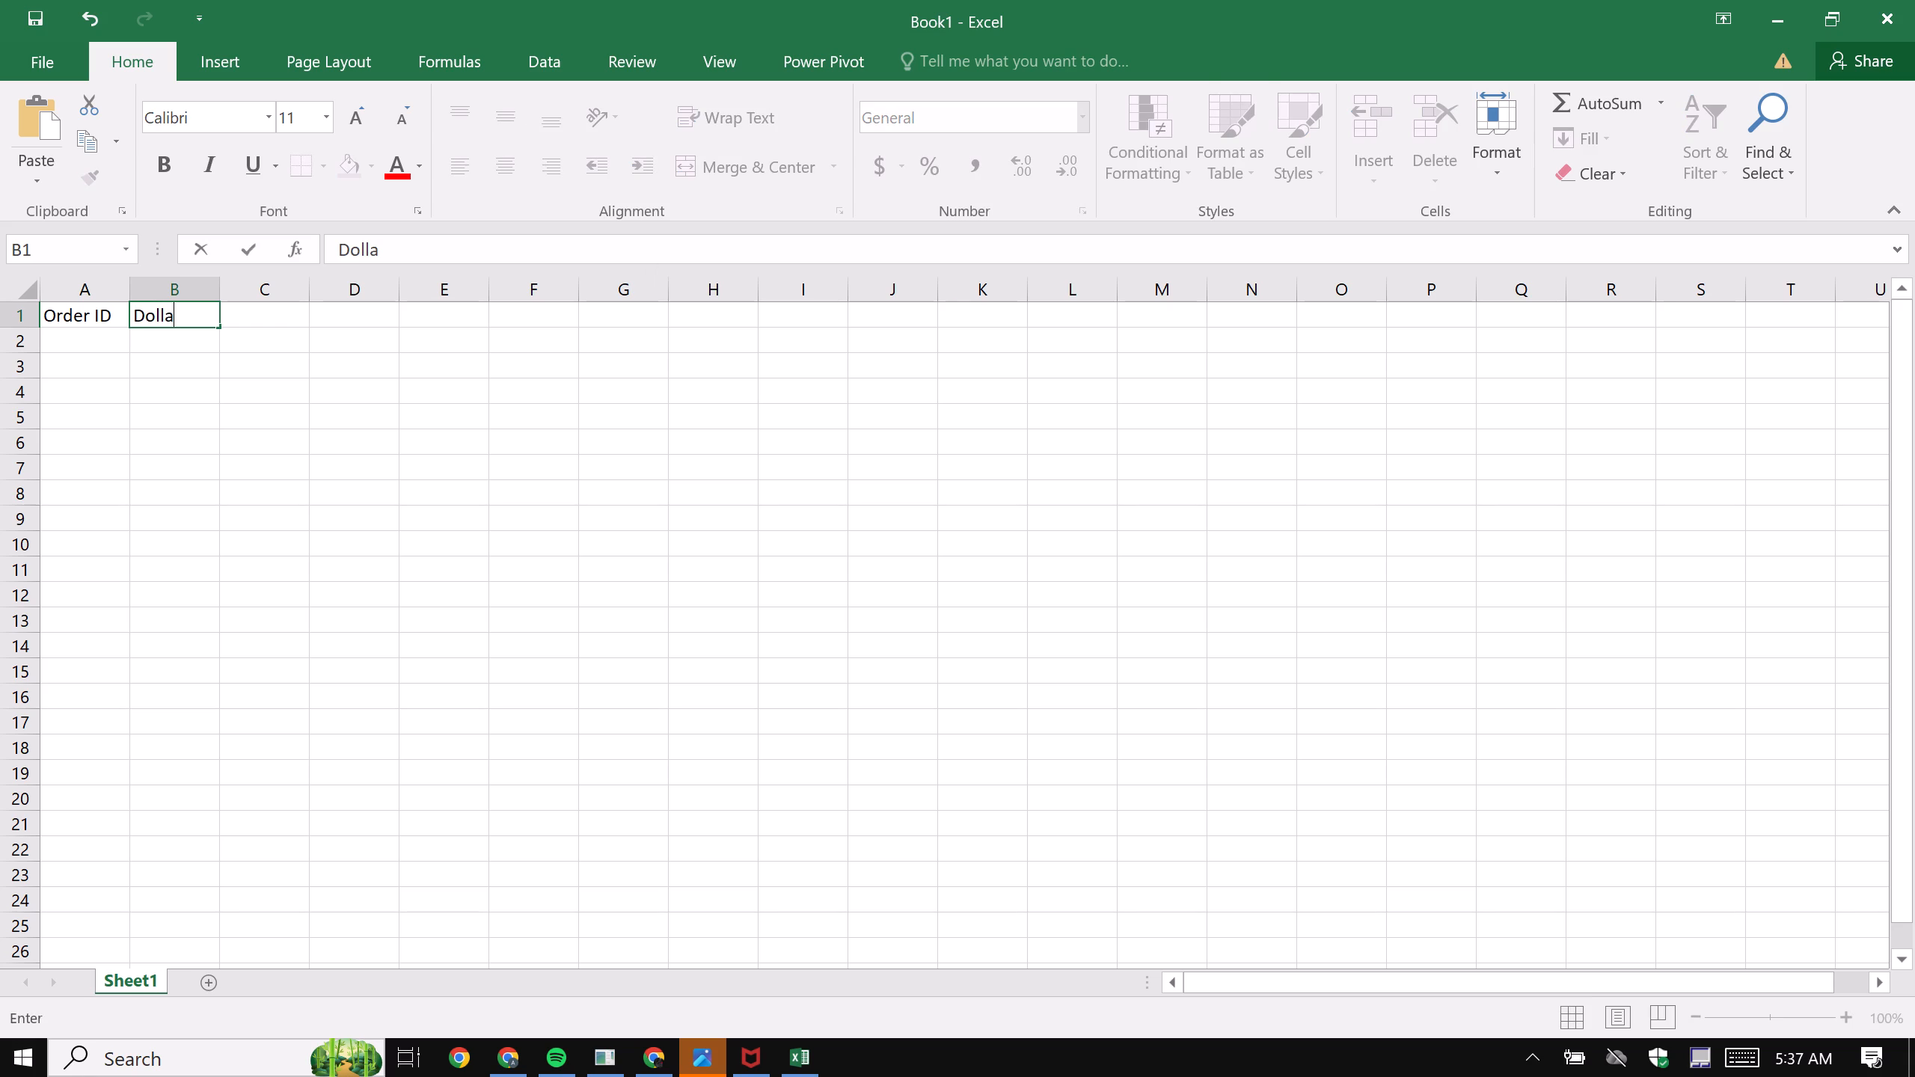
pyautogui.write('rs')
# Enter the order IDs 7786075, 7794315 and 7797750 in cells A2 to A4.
pyautogui.click(105, 342)
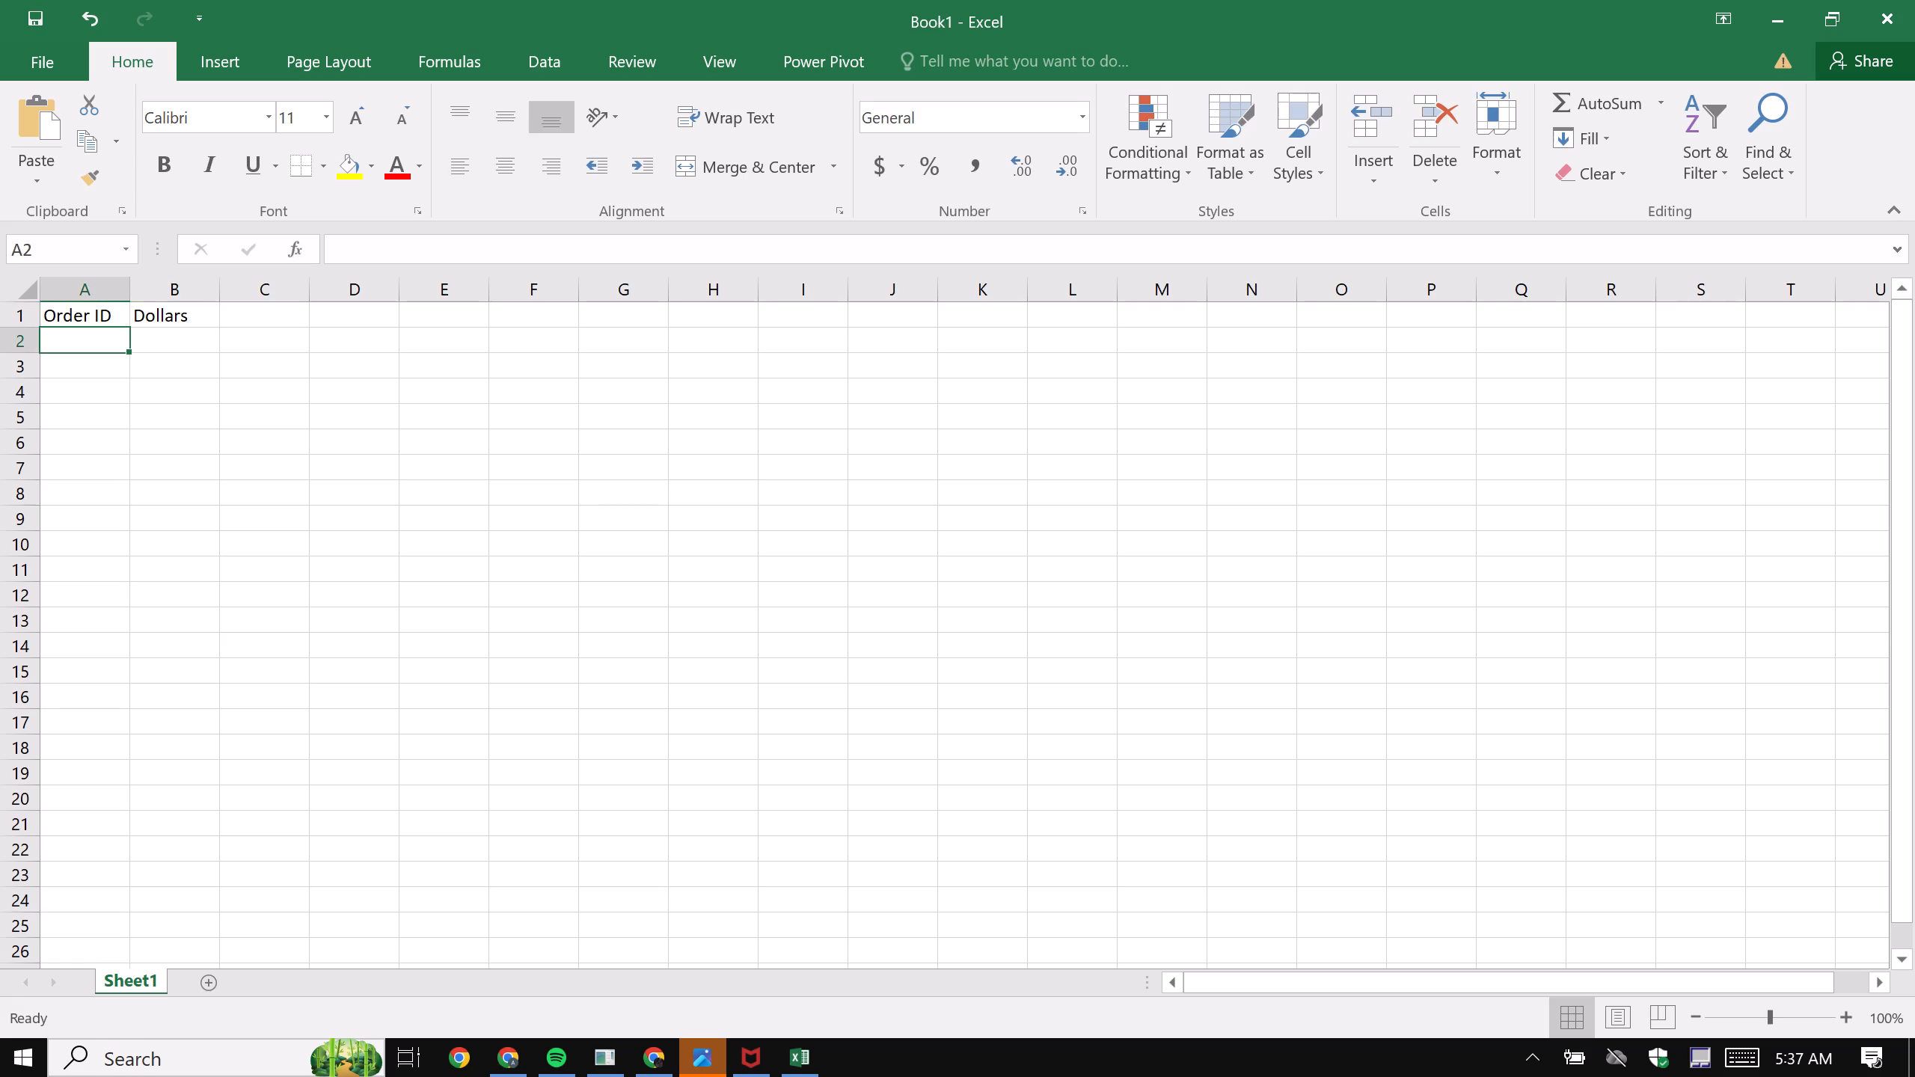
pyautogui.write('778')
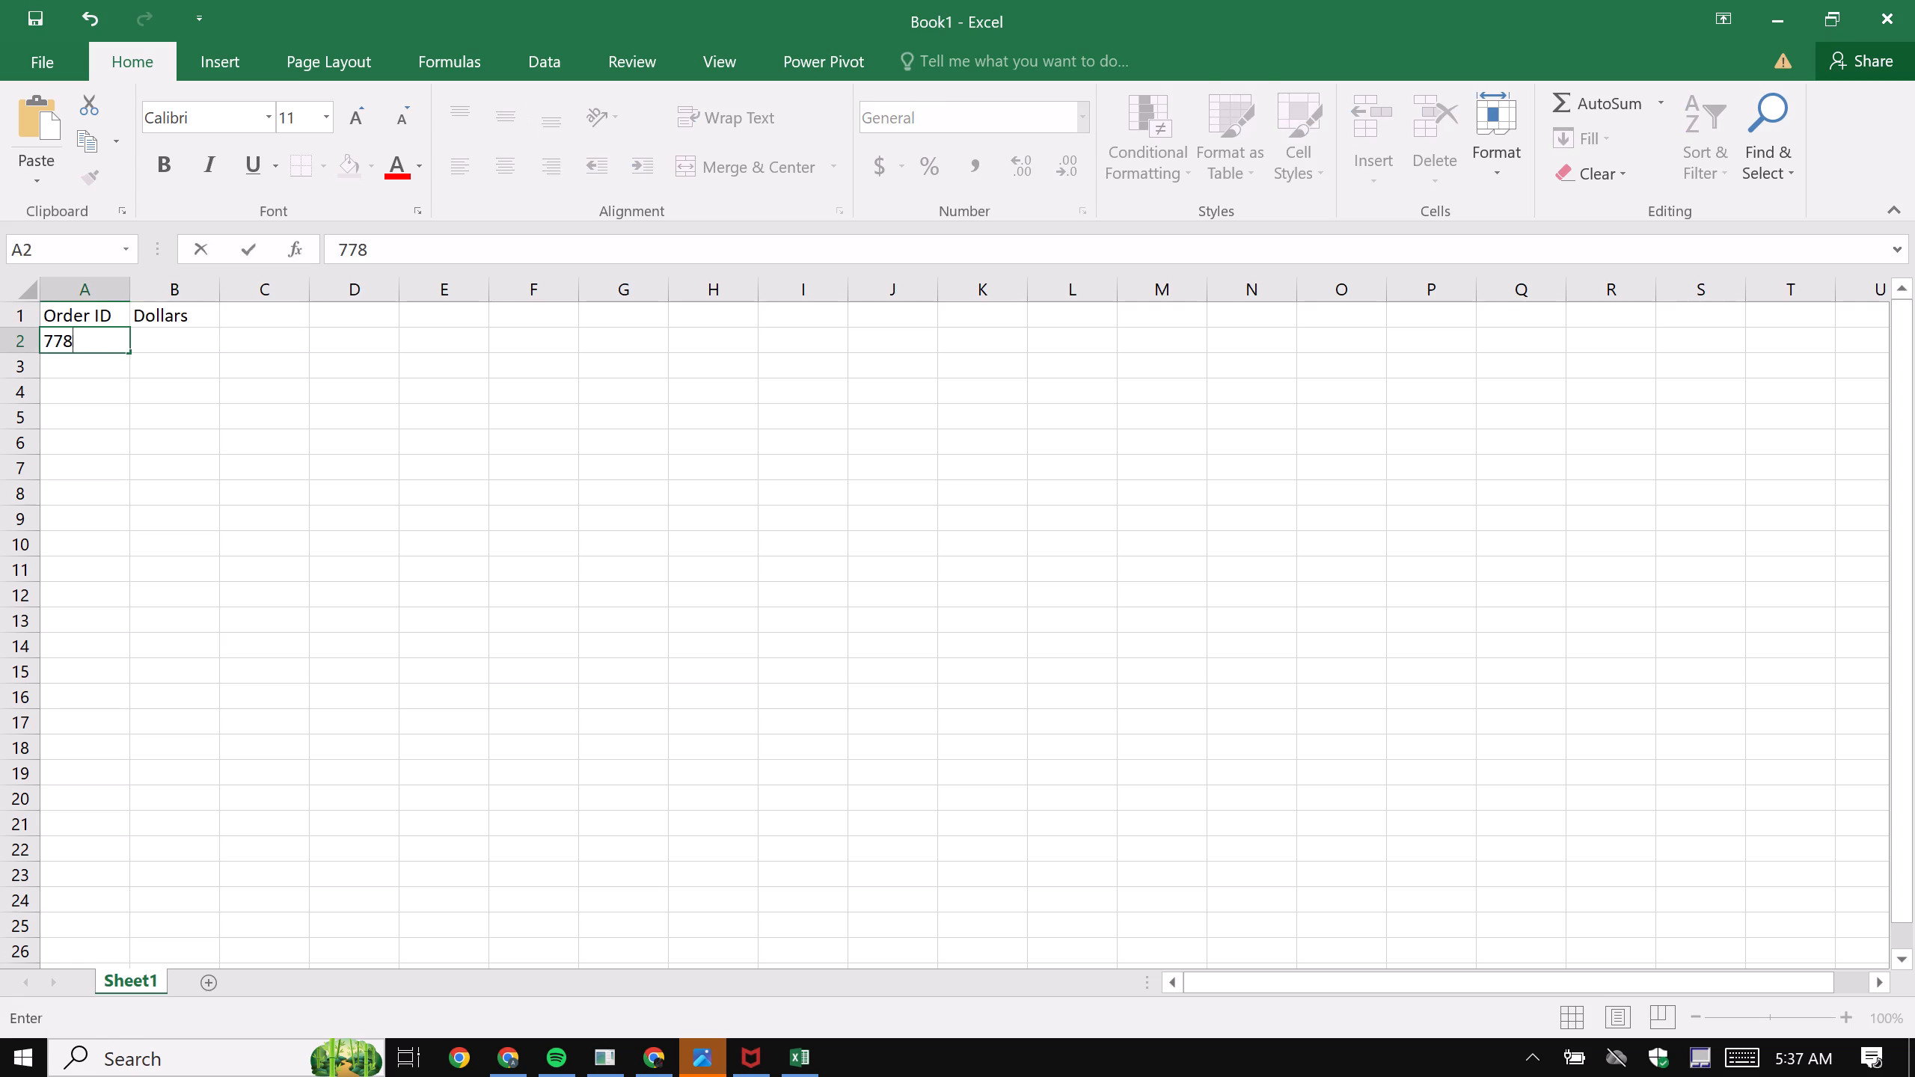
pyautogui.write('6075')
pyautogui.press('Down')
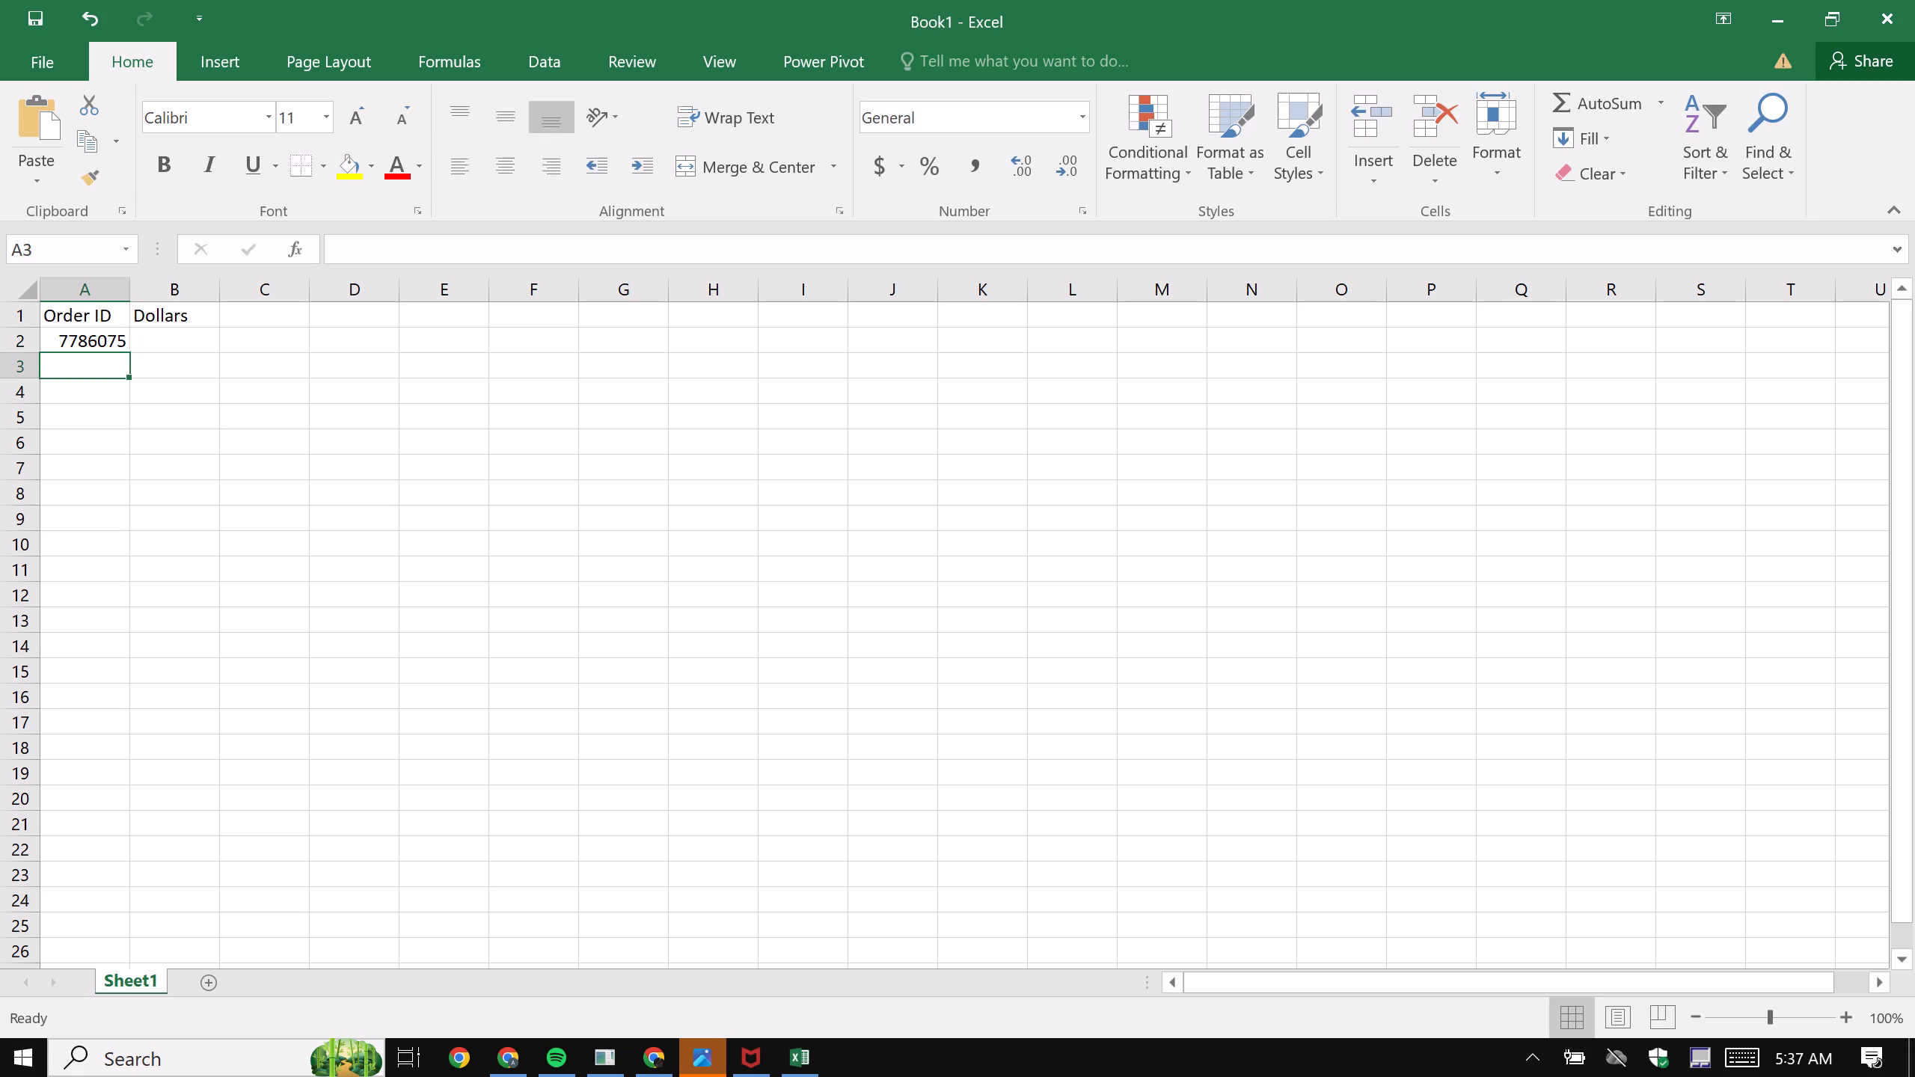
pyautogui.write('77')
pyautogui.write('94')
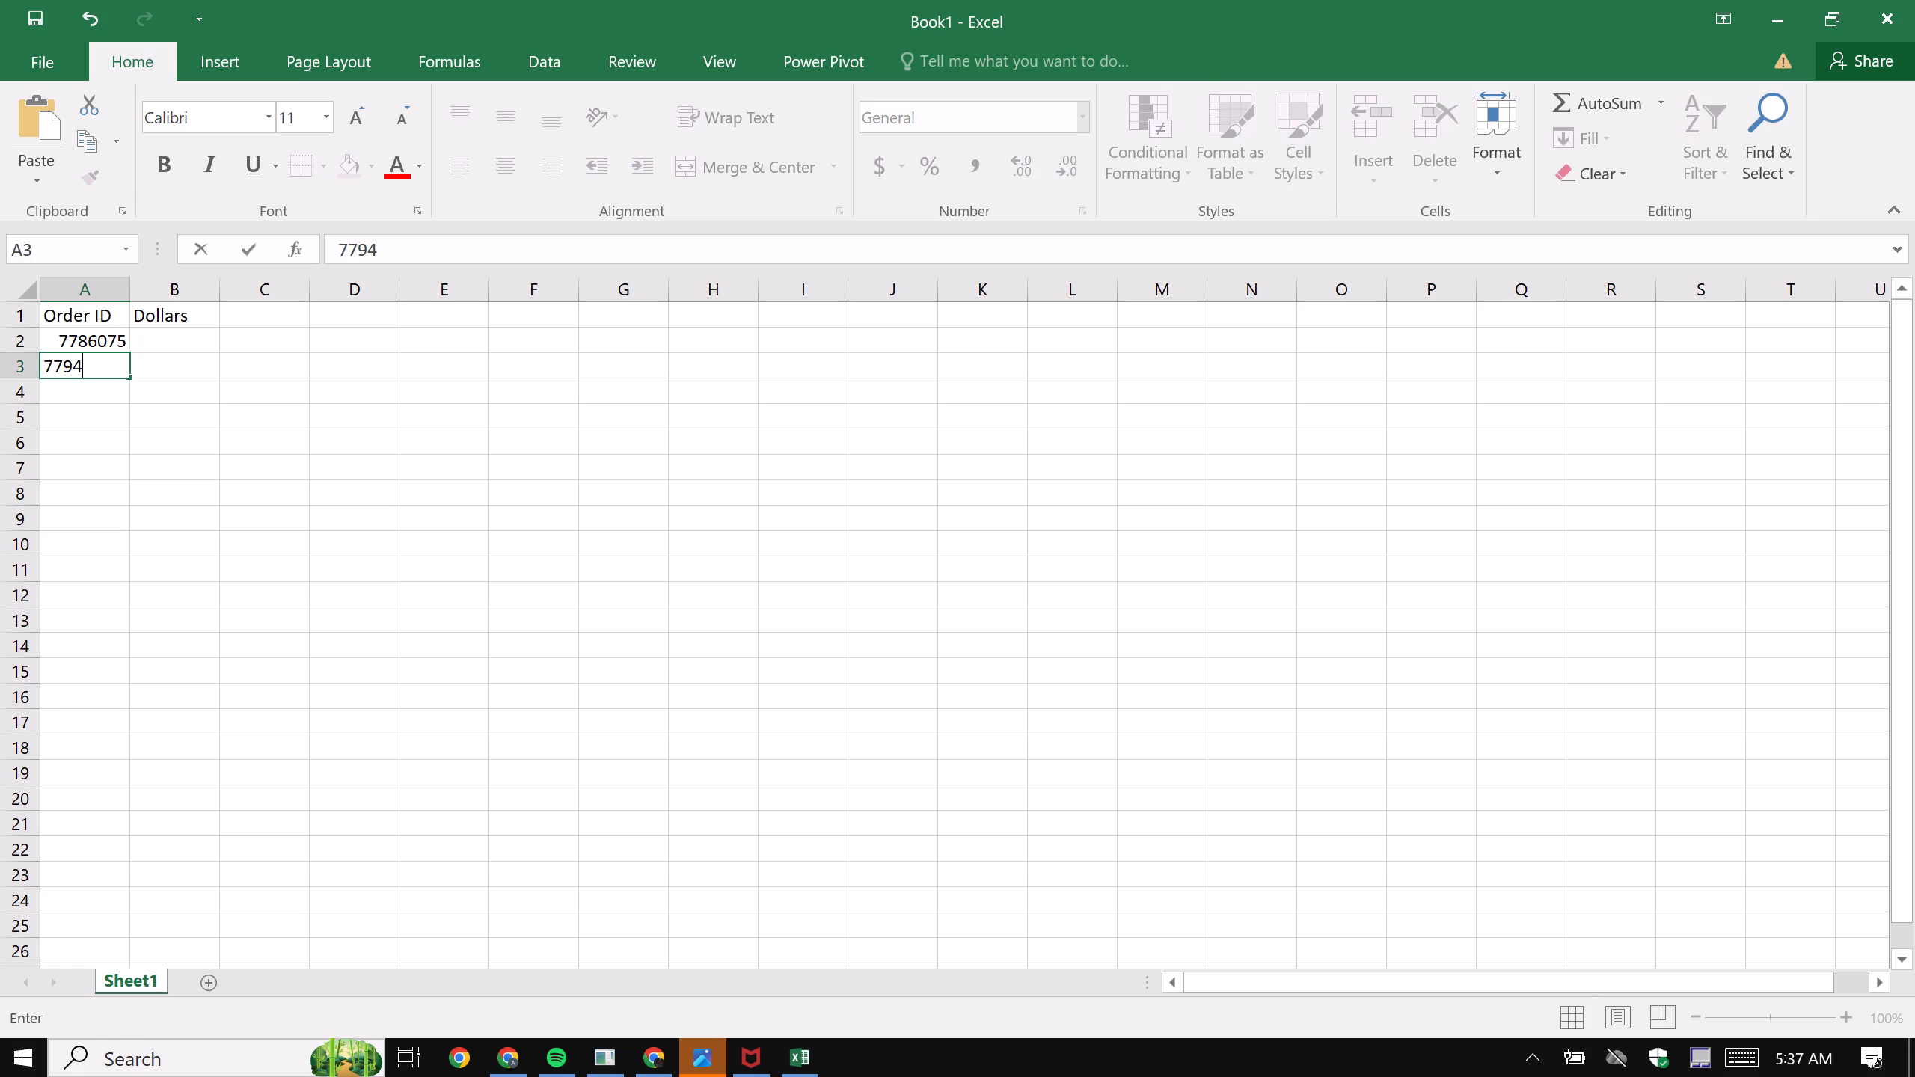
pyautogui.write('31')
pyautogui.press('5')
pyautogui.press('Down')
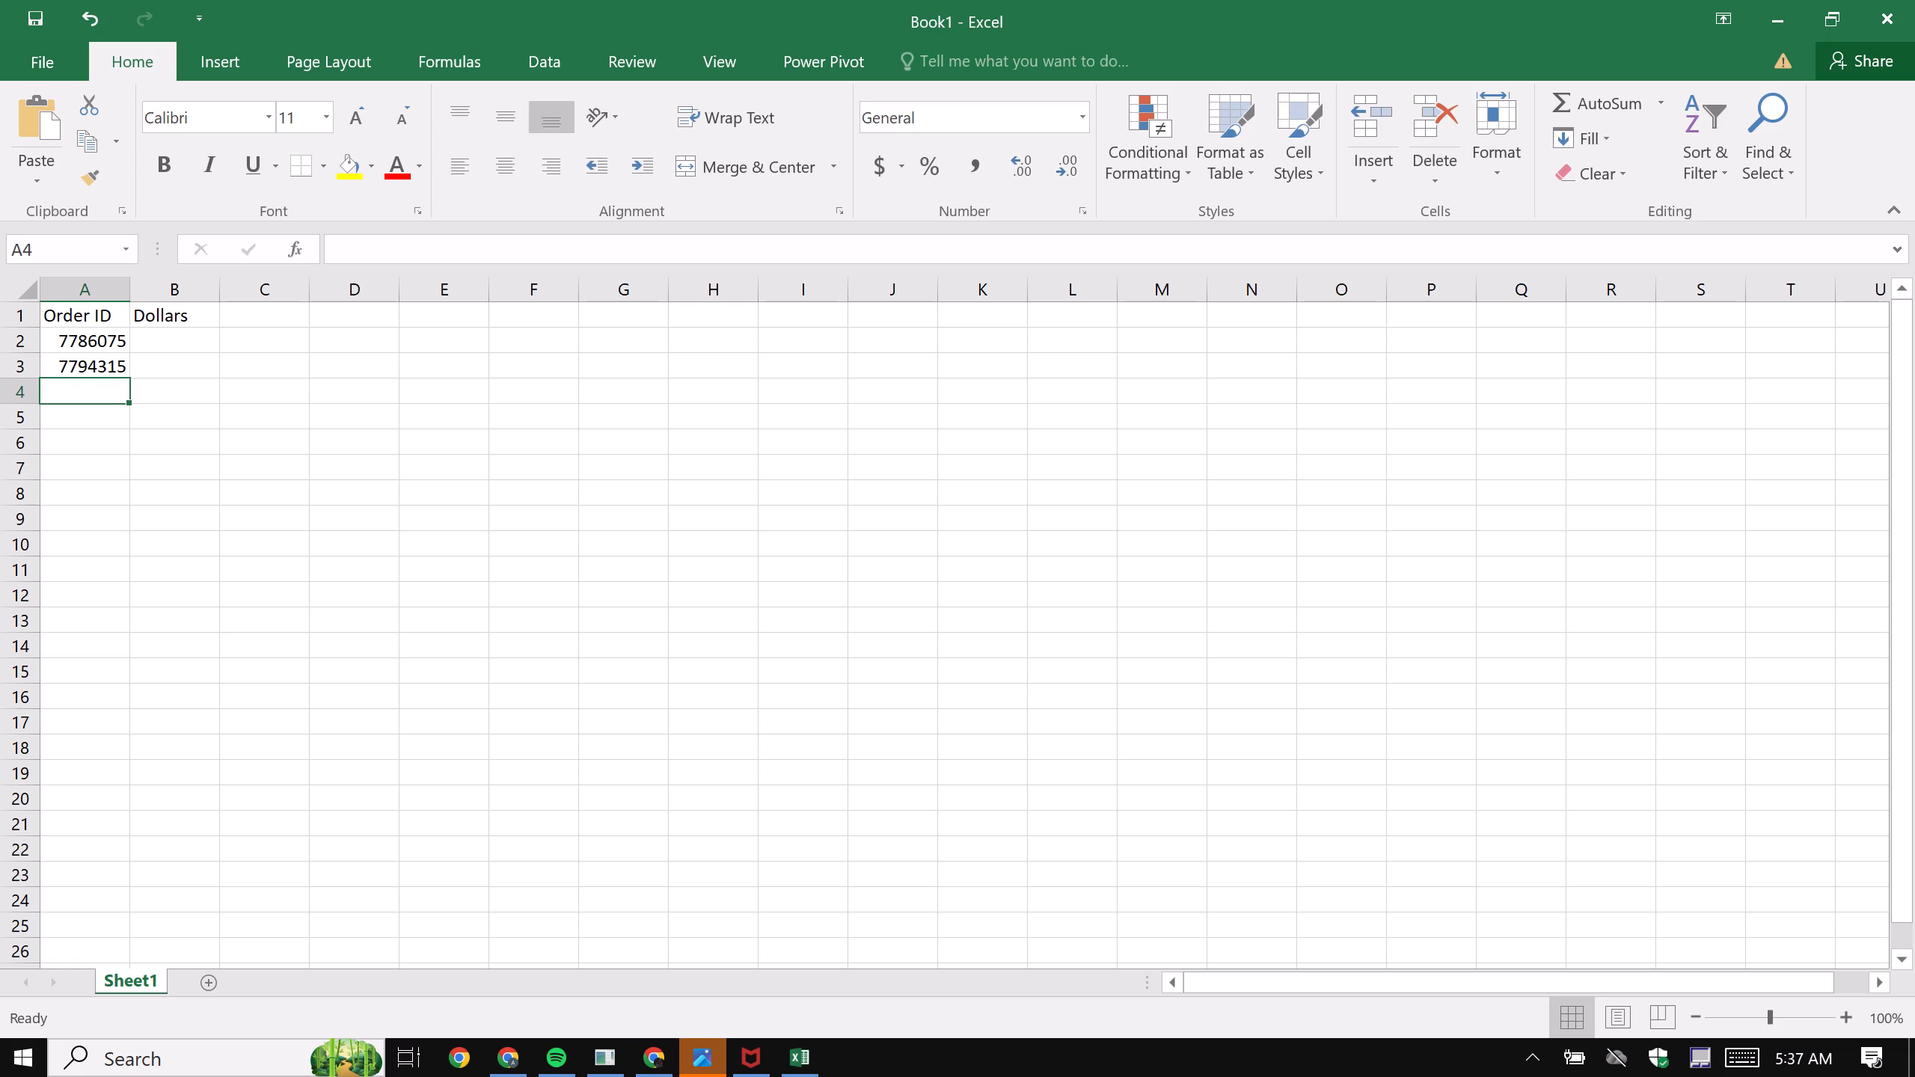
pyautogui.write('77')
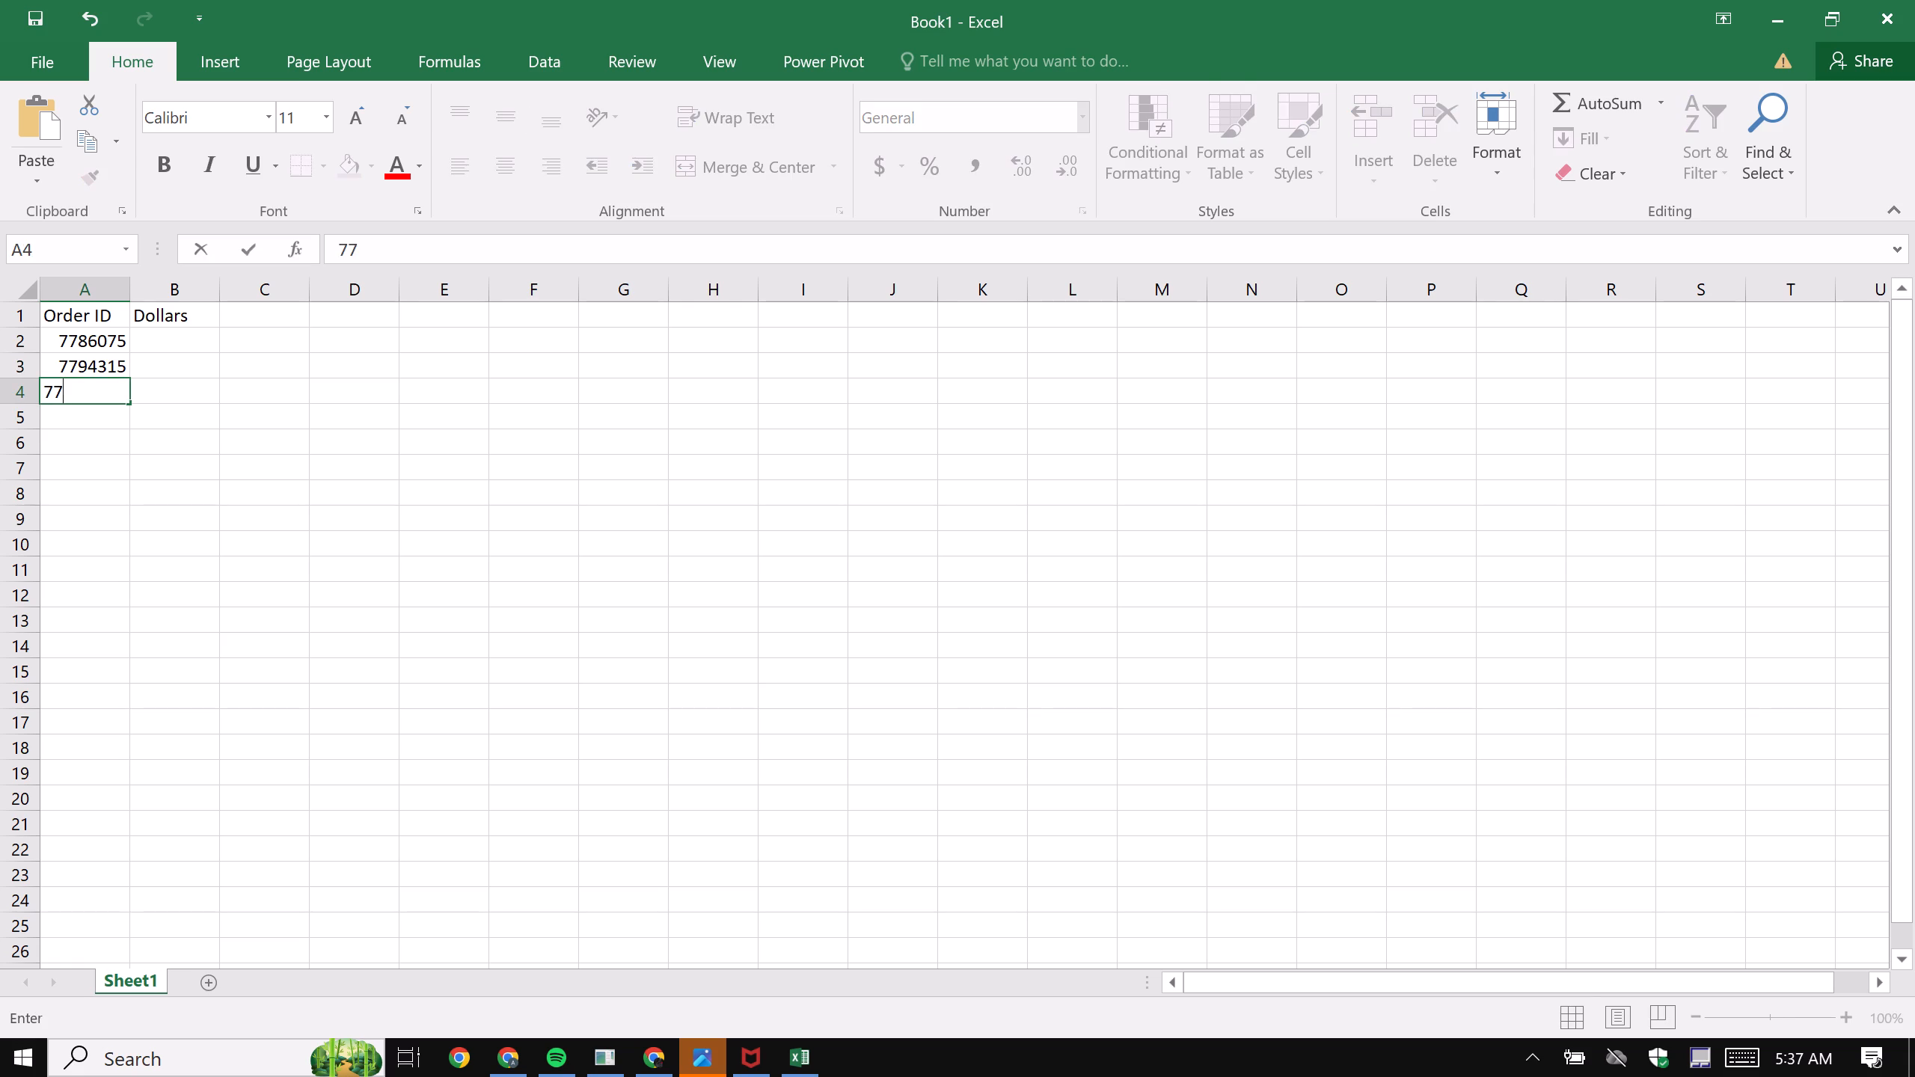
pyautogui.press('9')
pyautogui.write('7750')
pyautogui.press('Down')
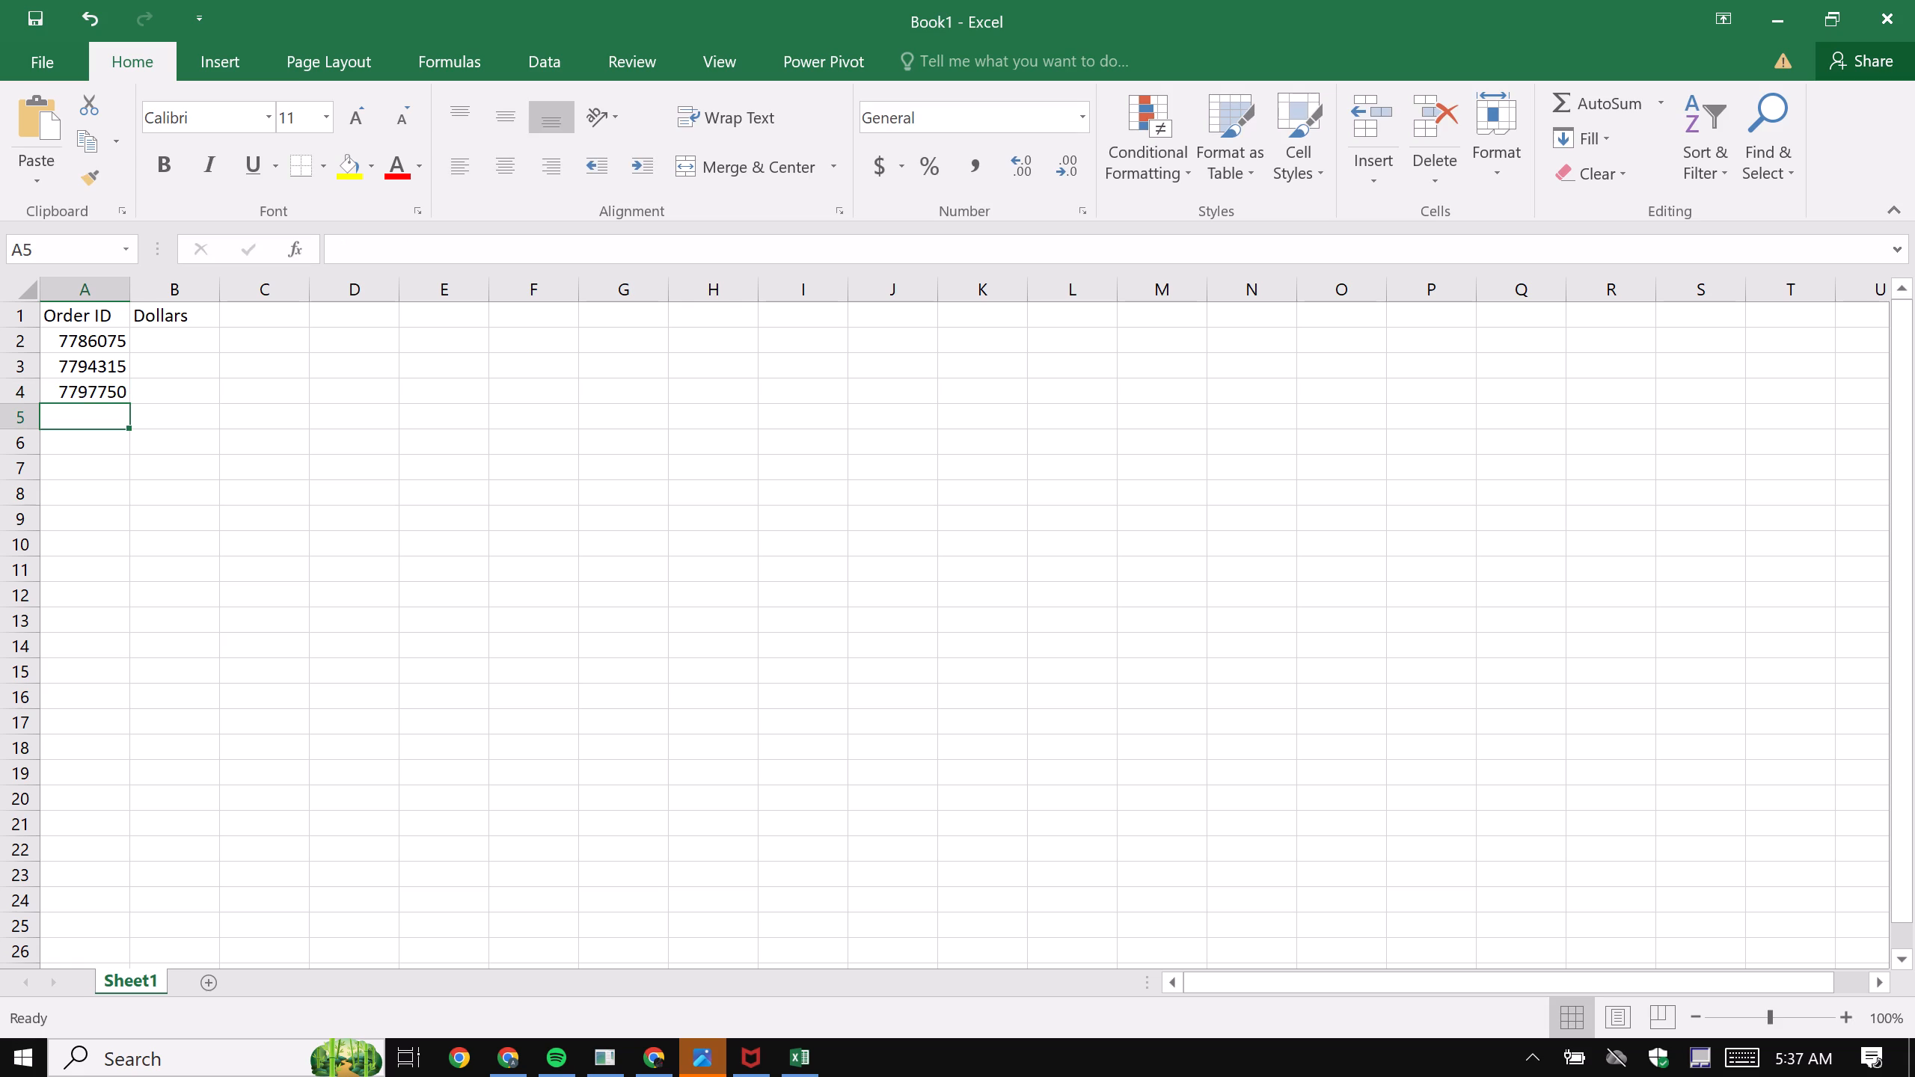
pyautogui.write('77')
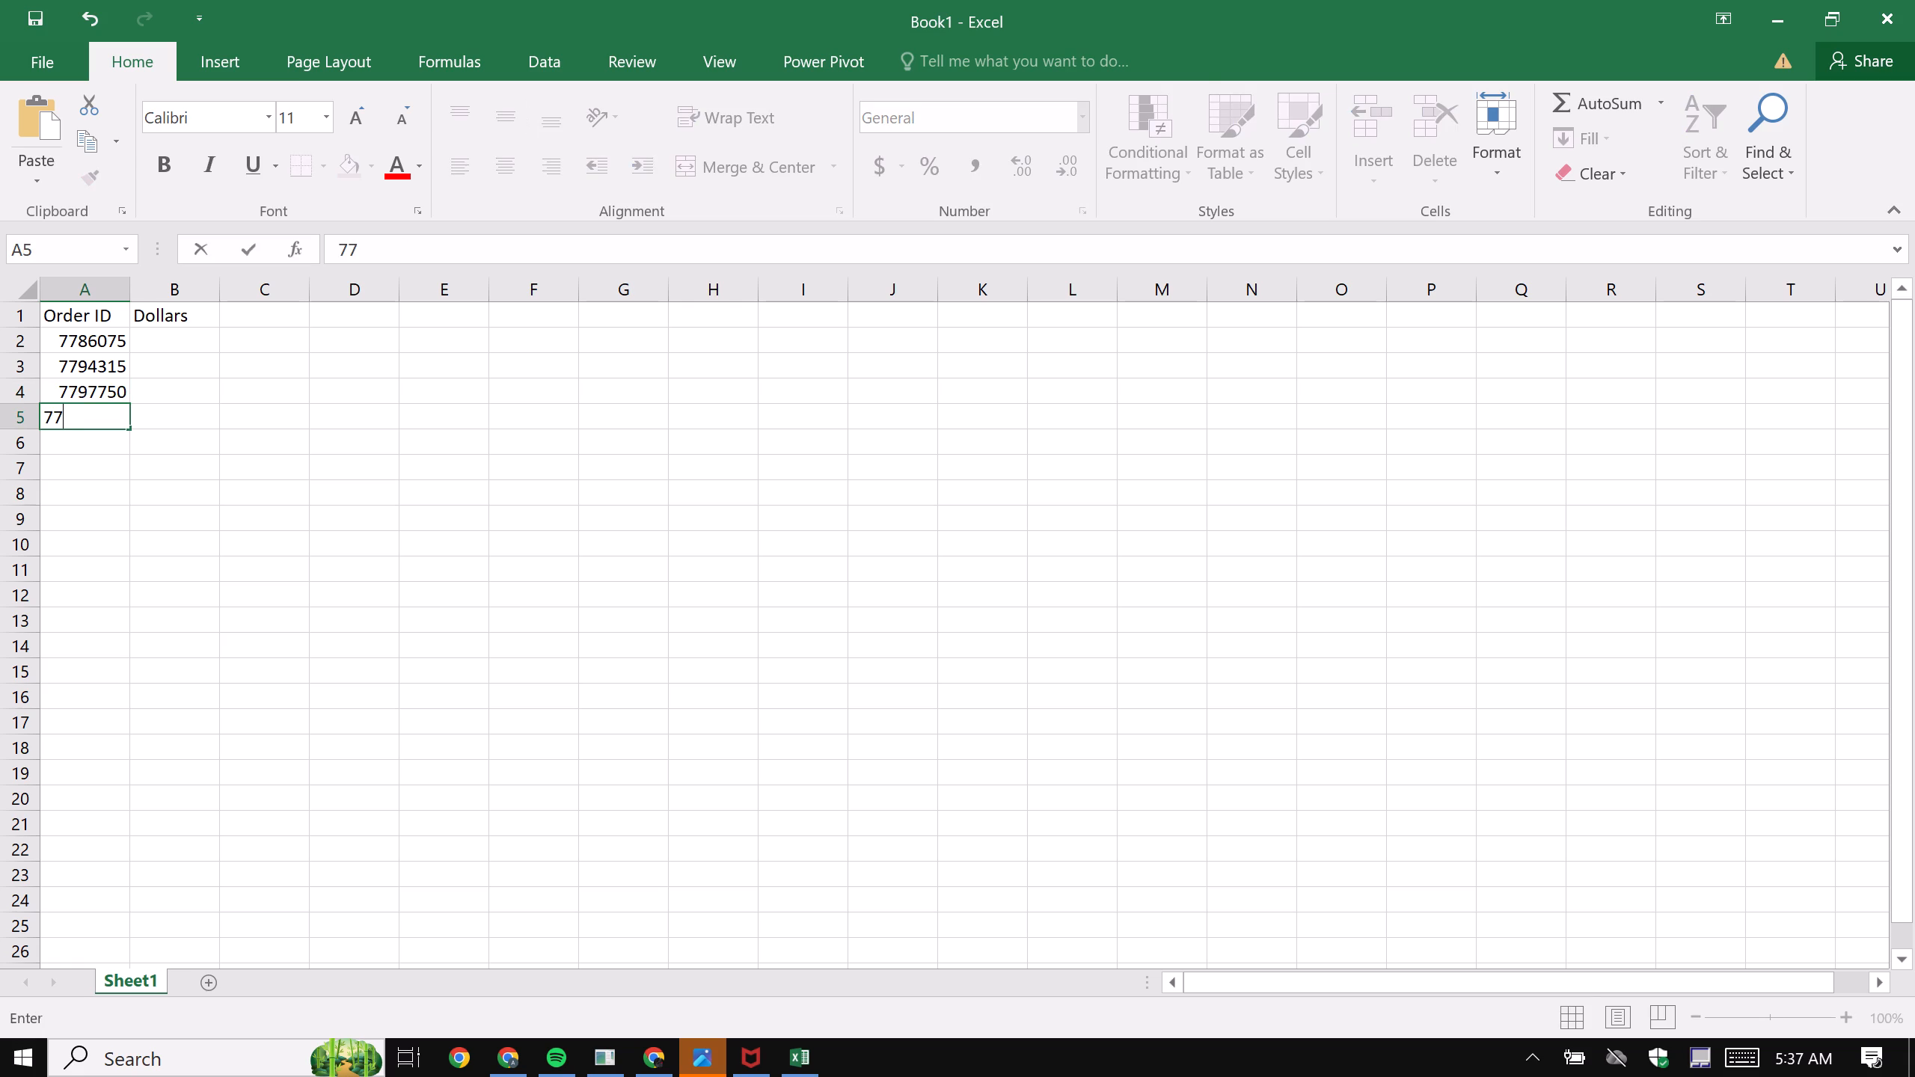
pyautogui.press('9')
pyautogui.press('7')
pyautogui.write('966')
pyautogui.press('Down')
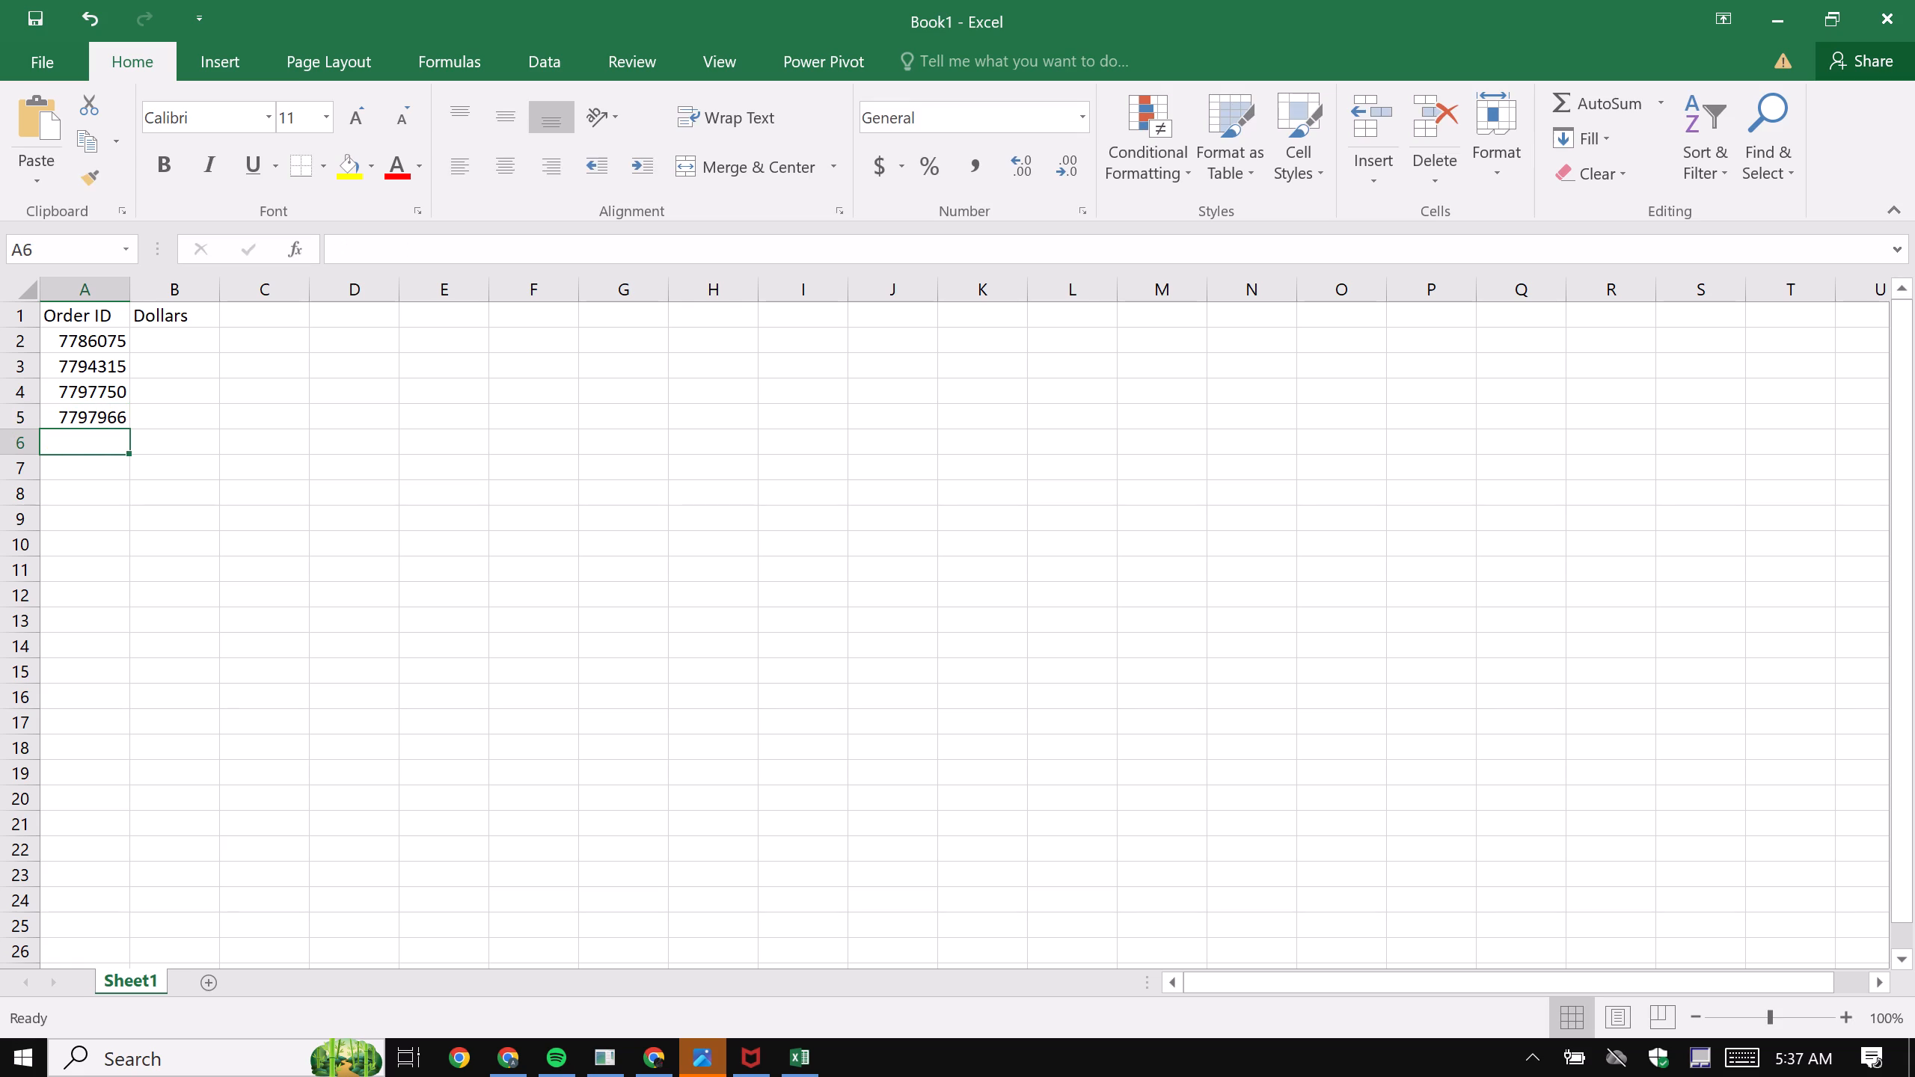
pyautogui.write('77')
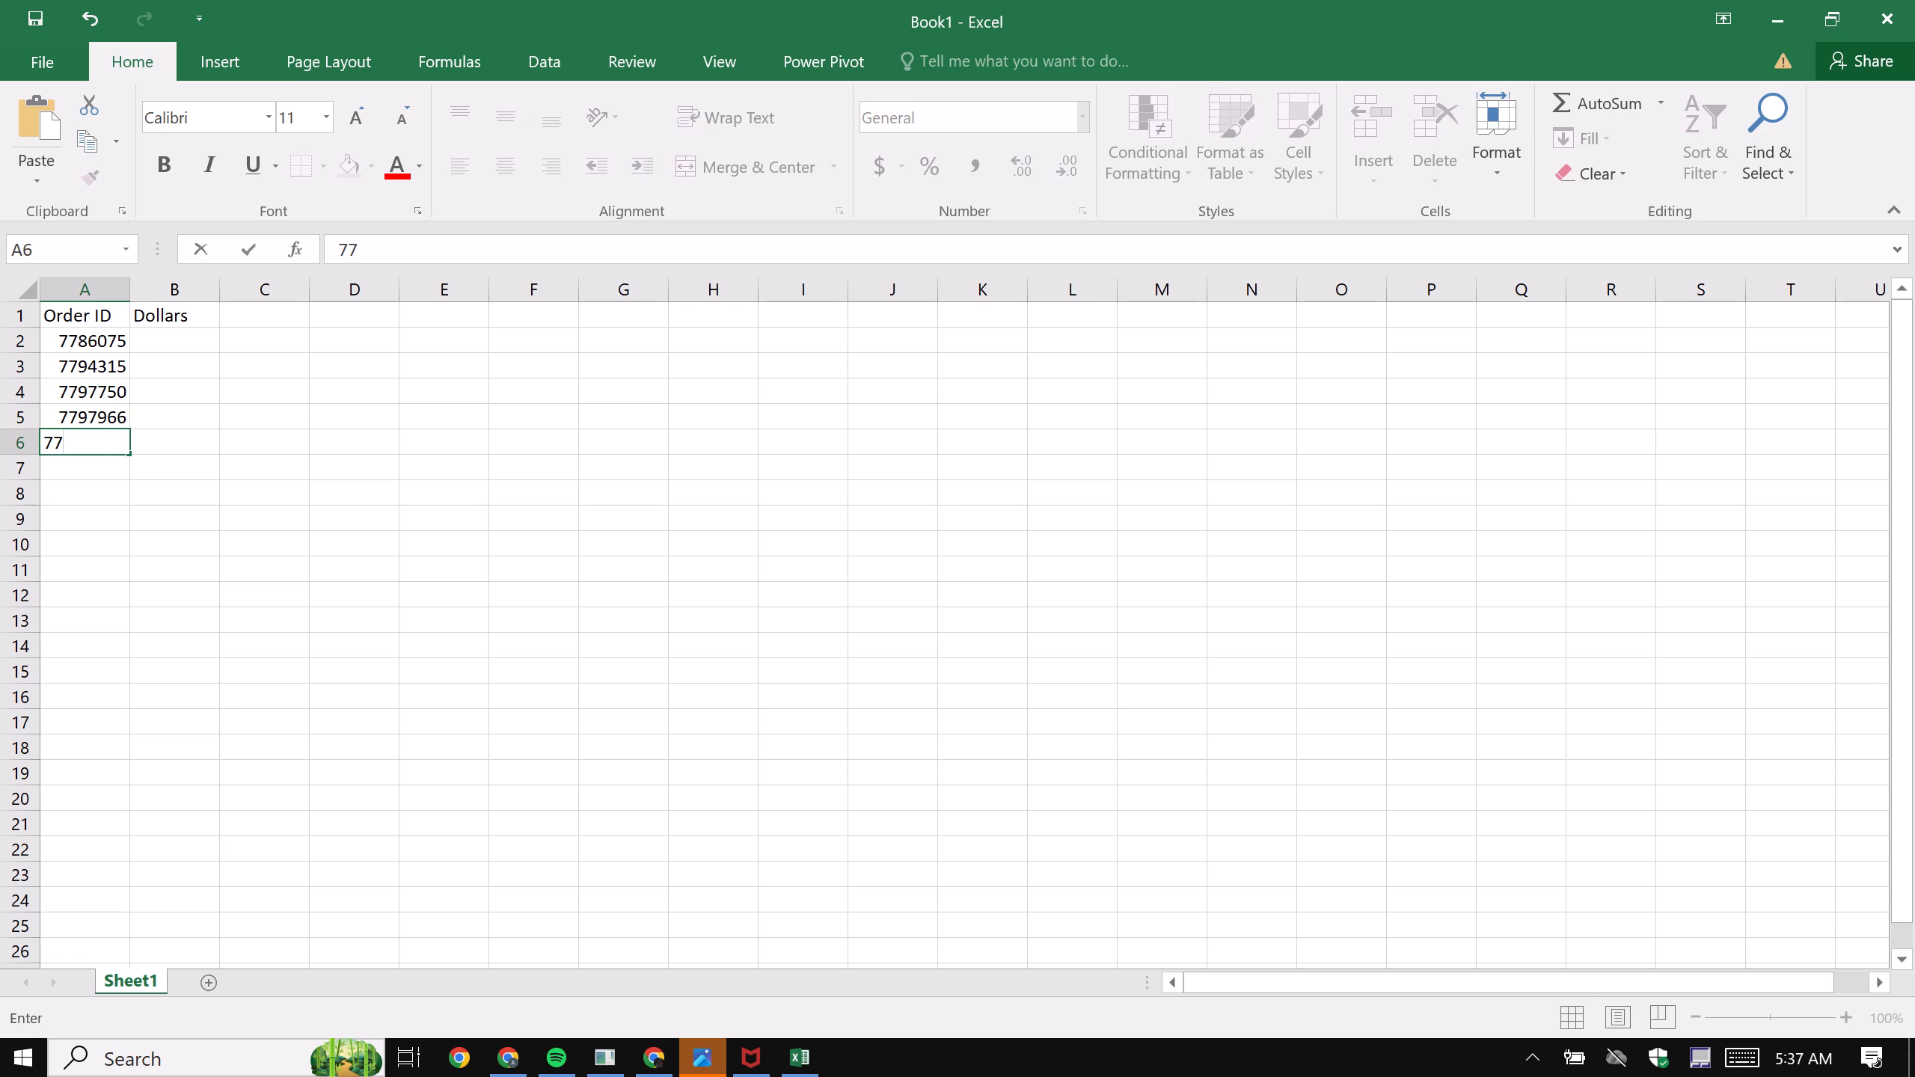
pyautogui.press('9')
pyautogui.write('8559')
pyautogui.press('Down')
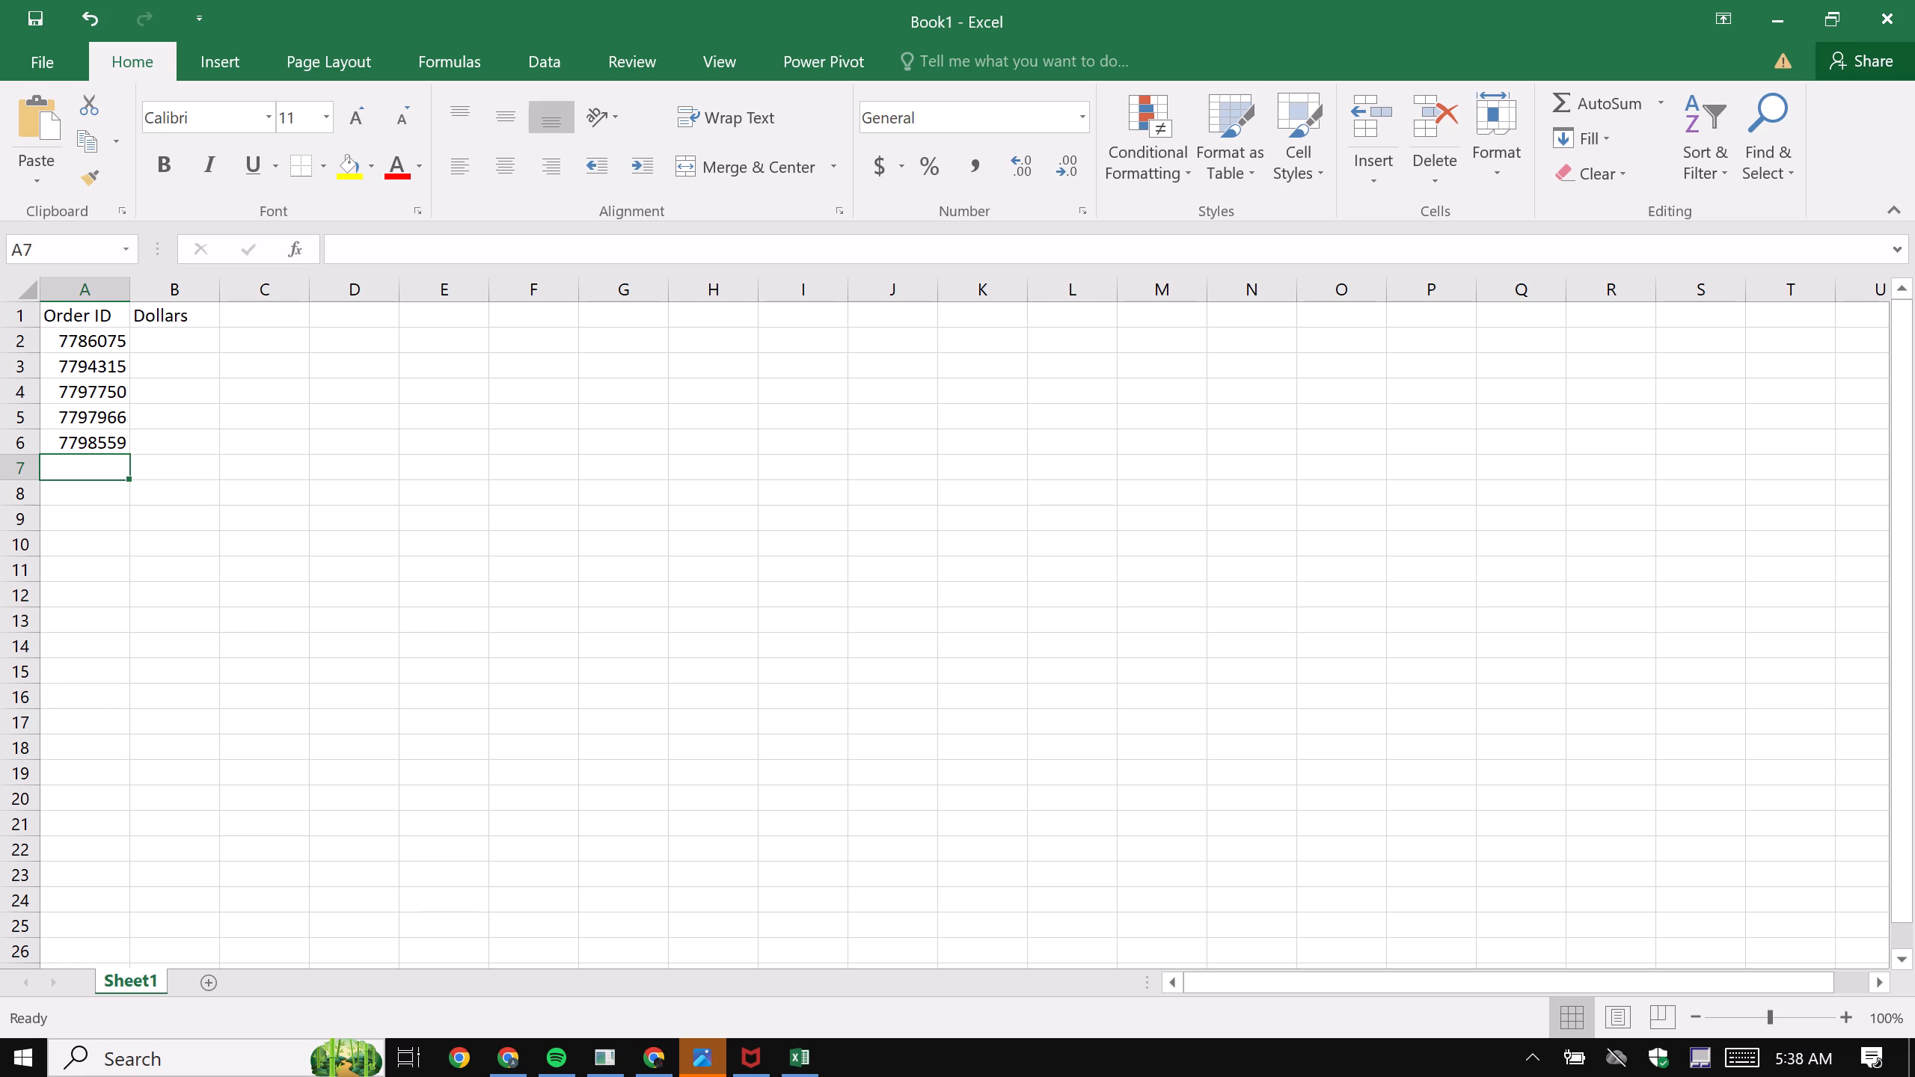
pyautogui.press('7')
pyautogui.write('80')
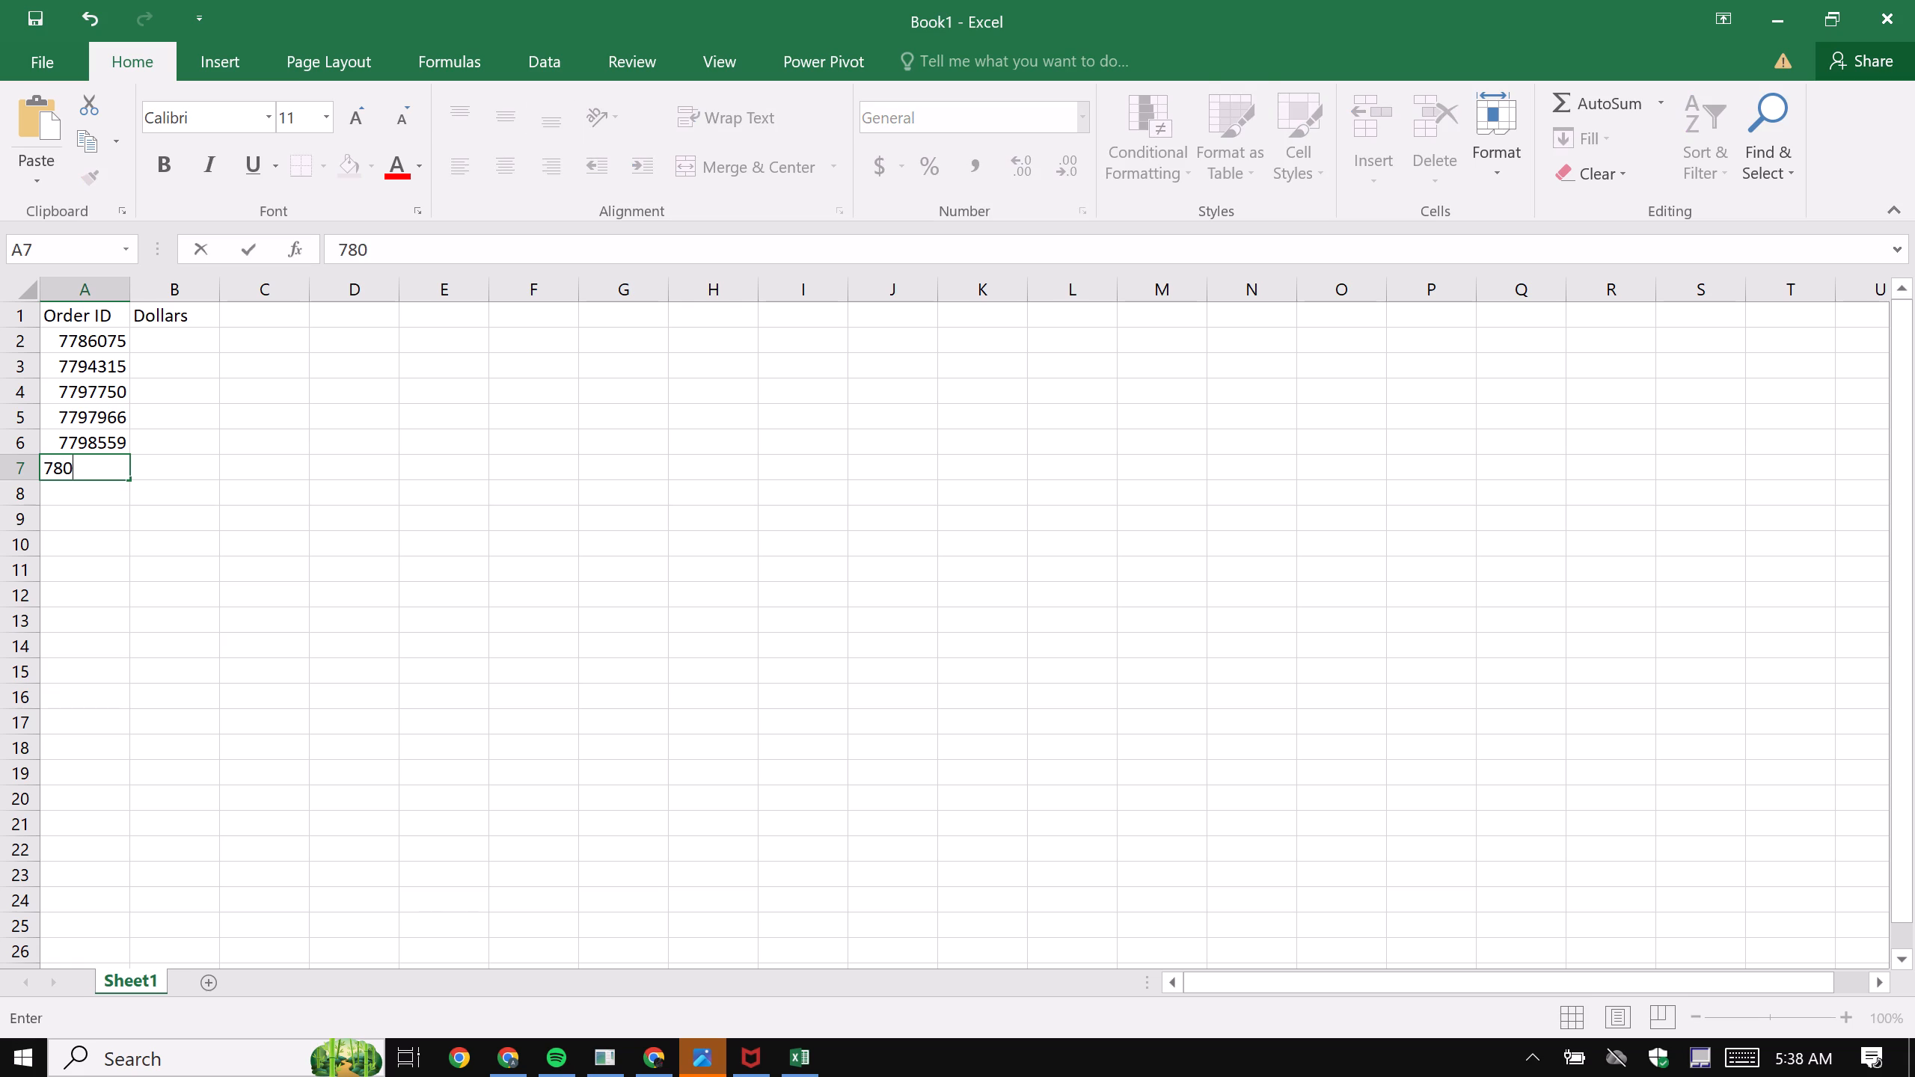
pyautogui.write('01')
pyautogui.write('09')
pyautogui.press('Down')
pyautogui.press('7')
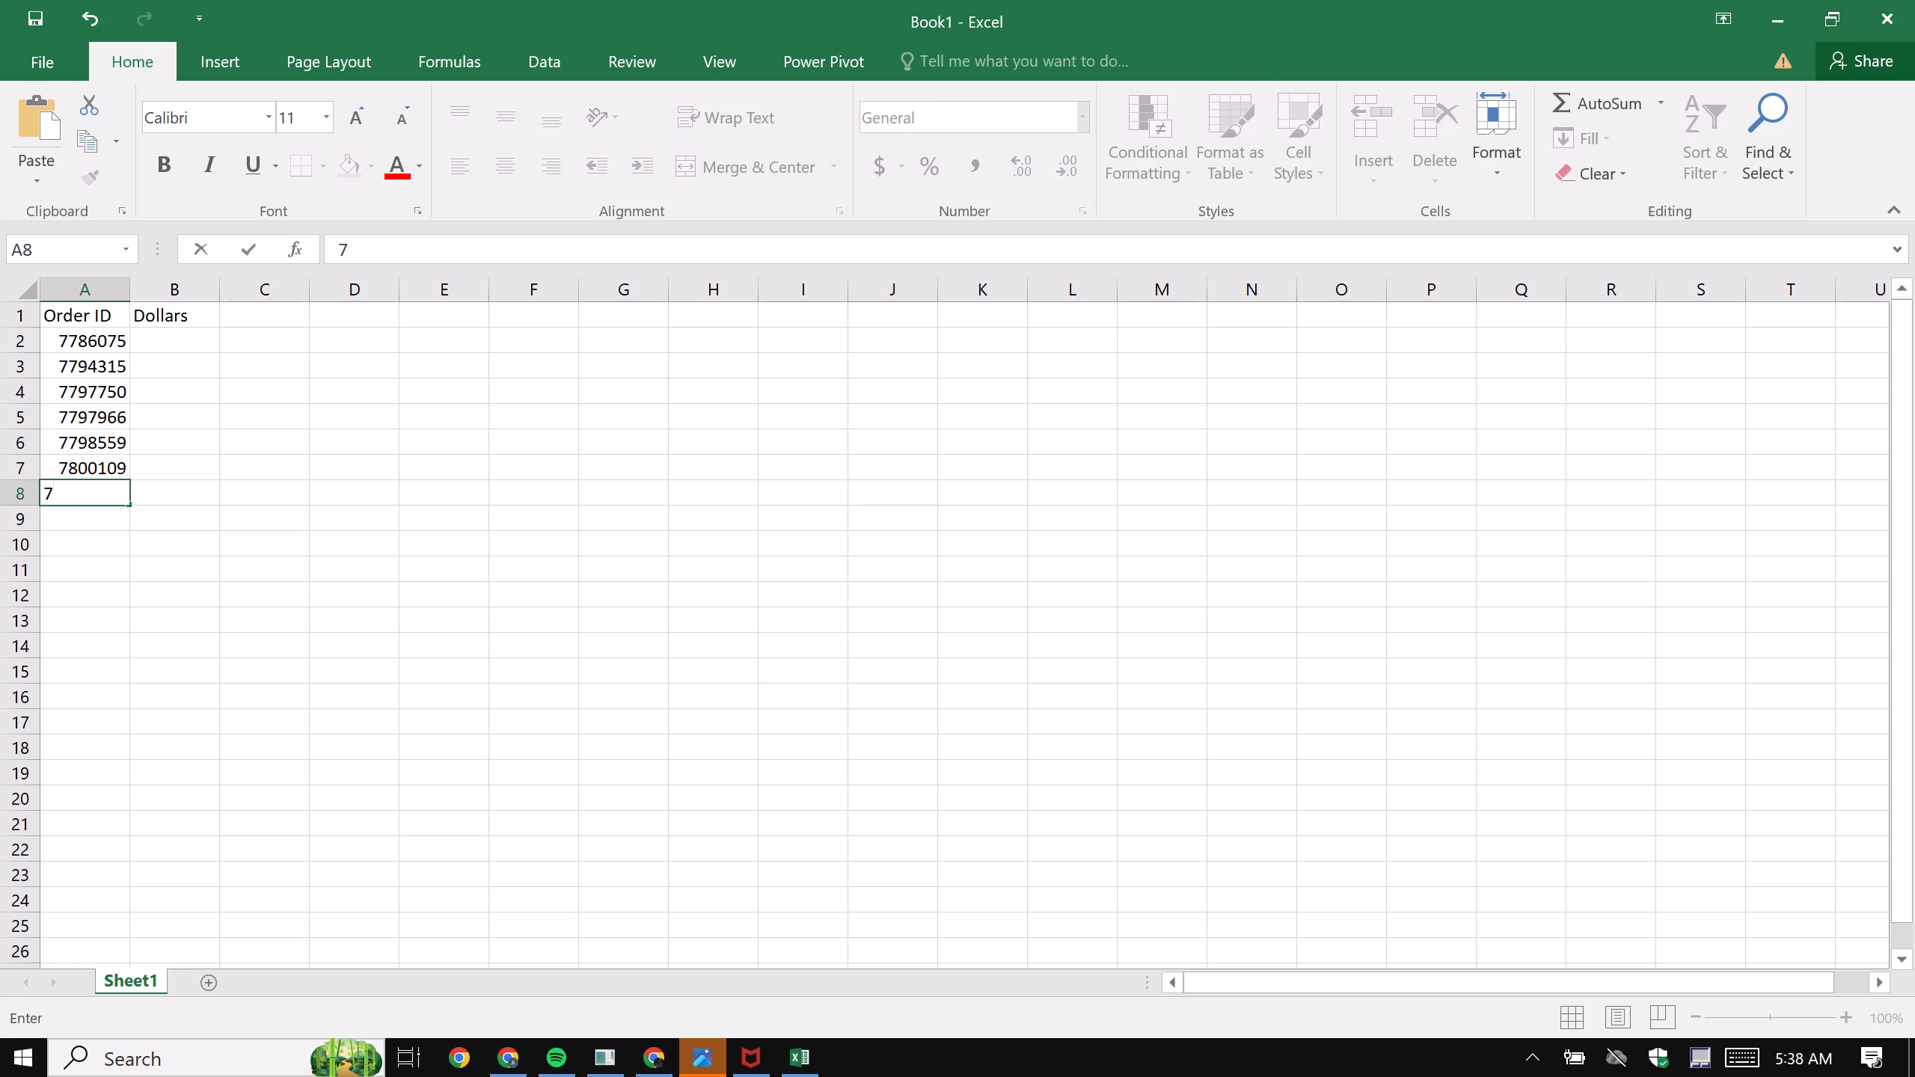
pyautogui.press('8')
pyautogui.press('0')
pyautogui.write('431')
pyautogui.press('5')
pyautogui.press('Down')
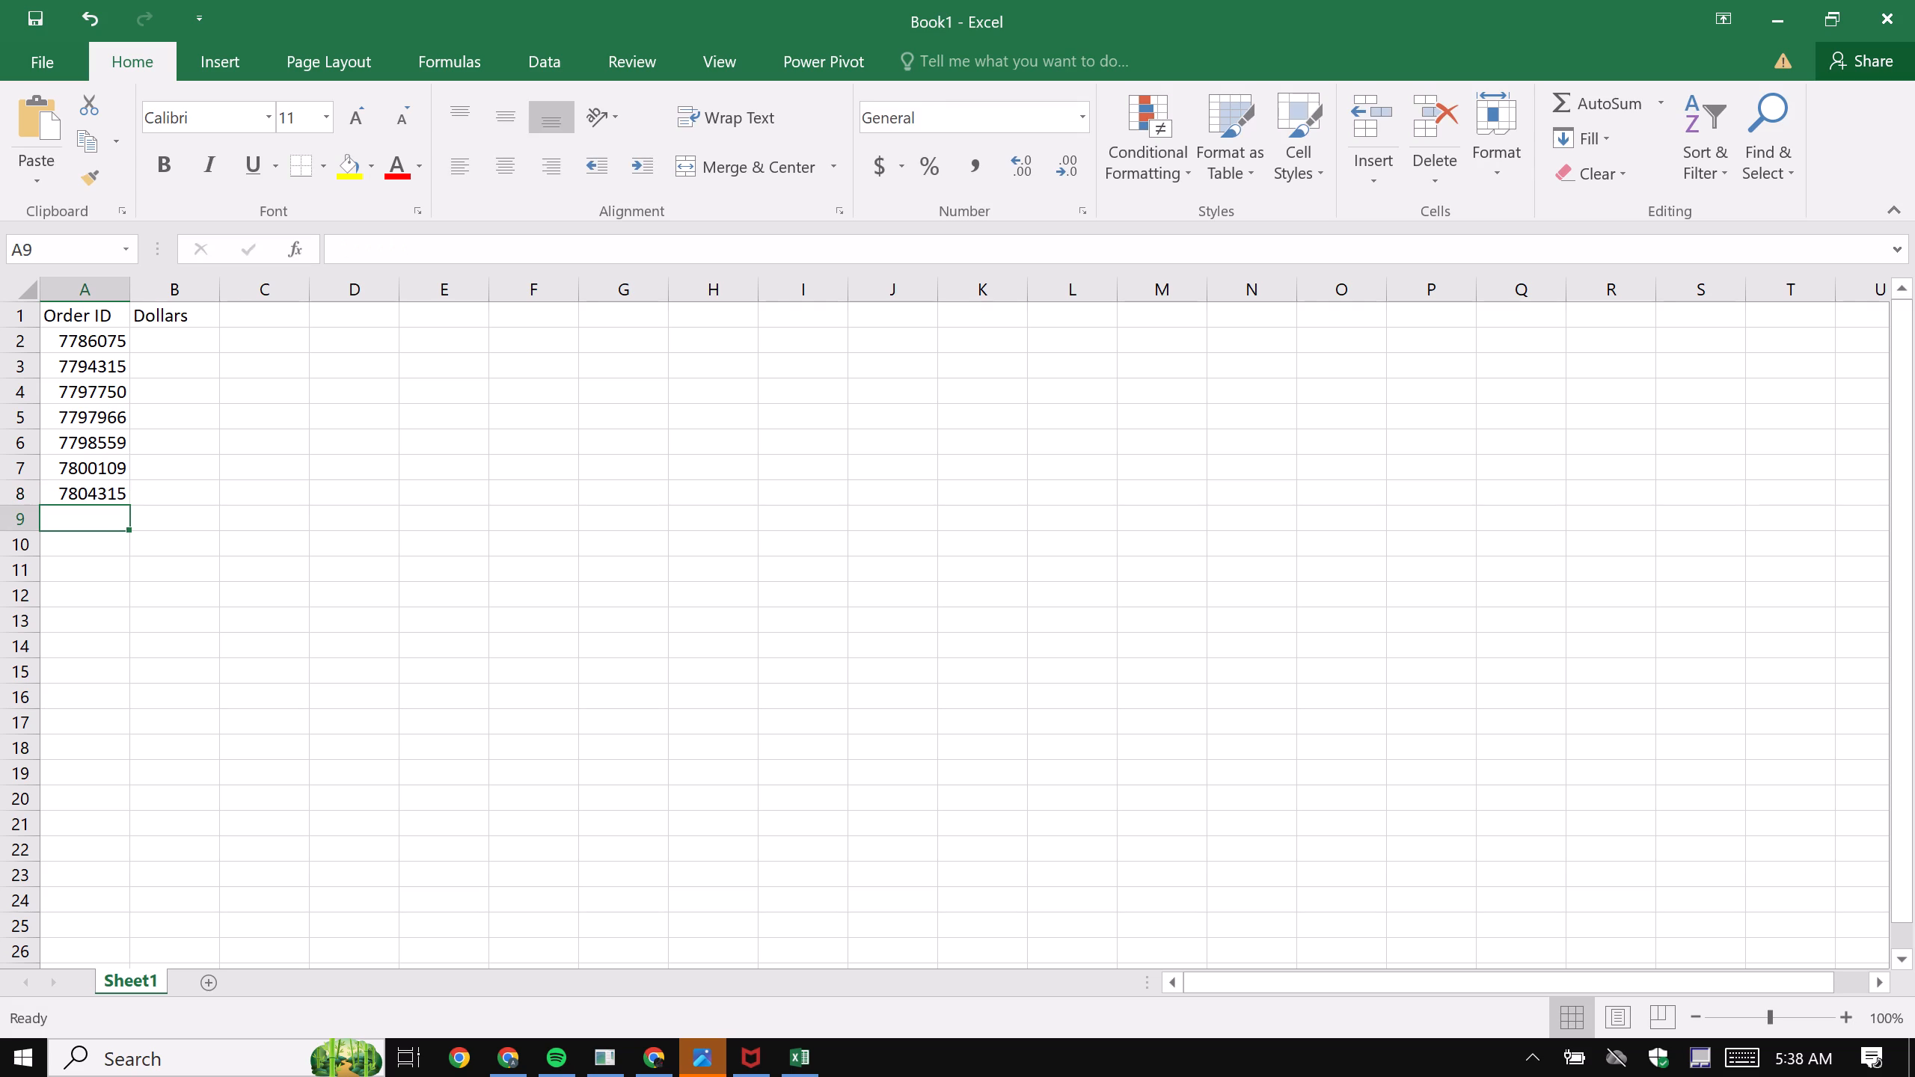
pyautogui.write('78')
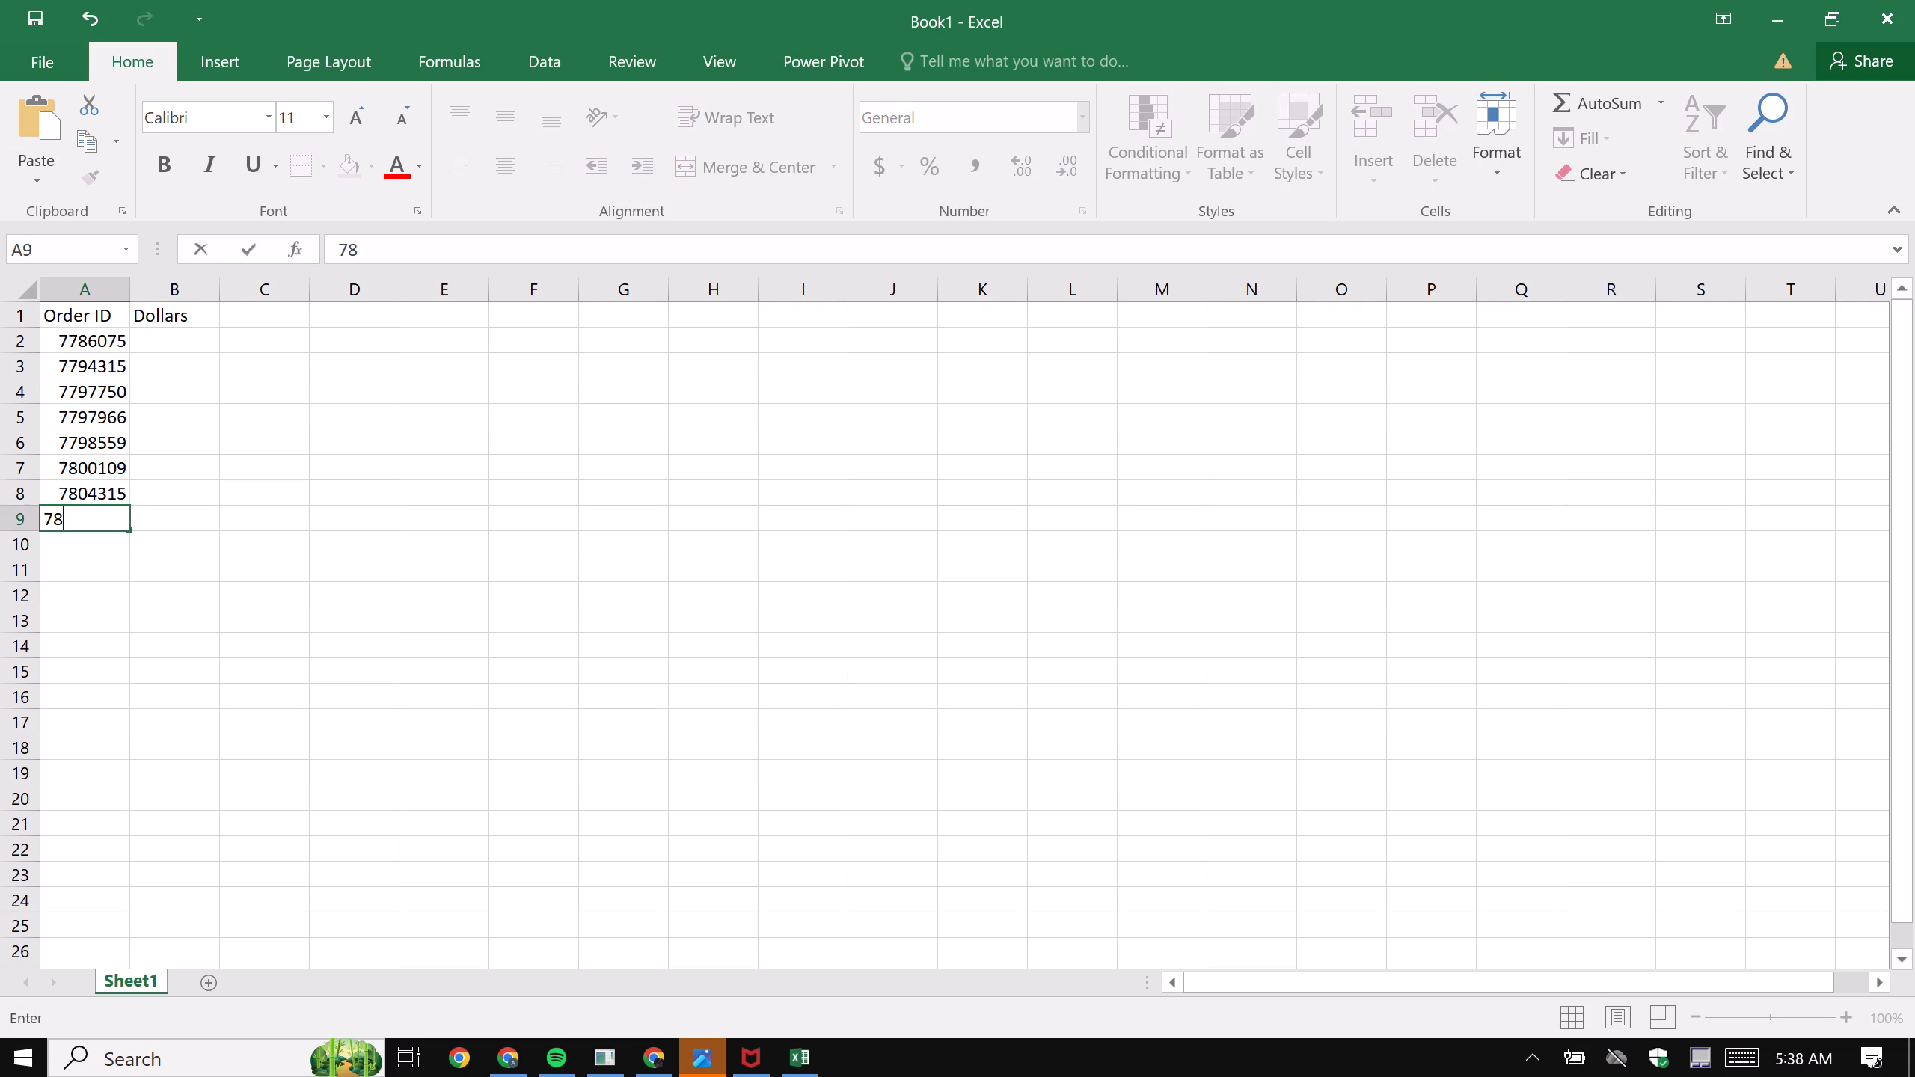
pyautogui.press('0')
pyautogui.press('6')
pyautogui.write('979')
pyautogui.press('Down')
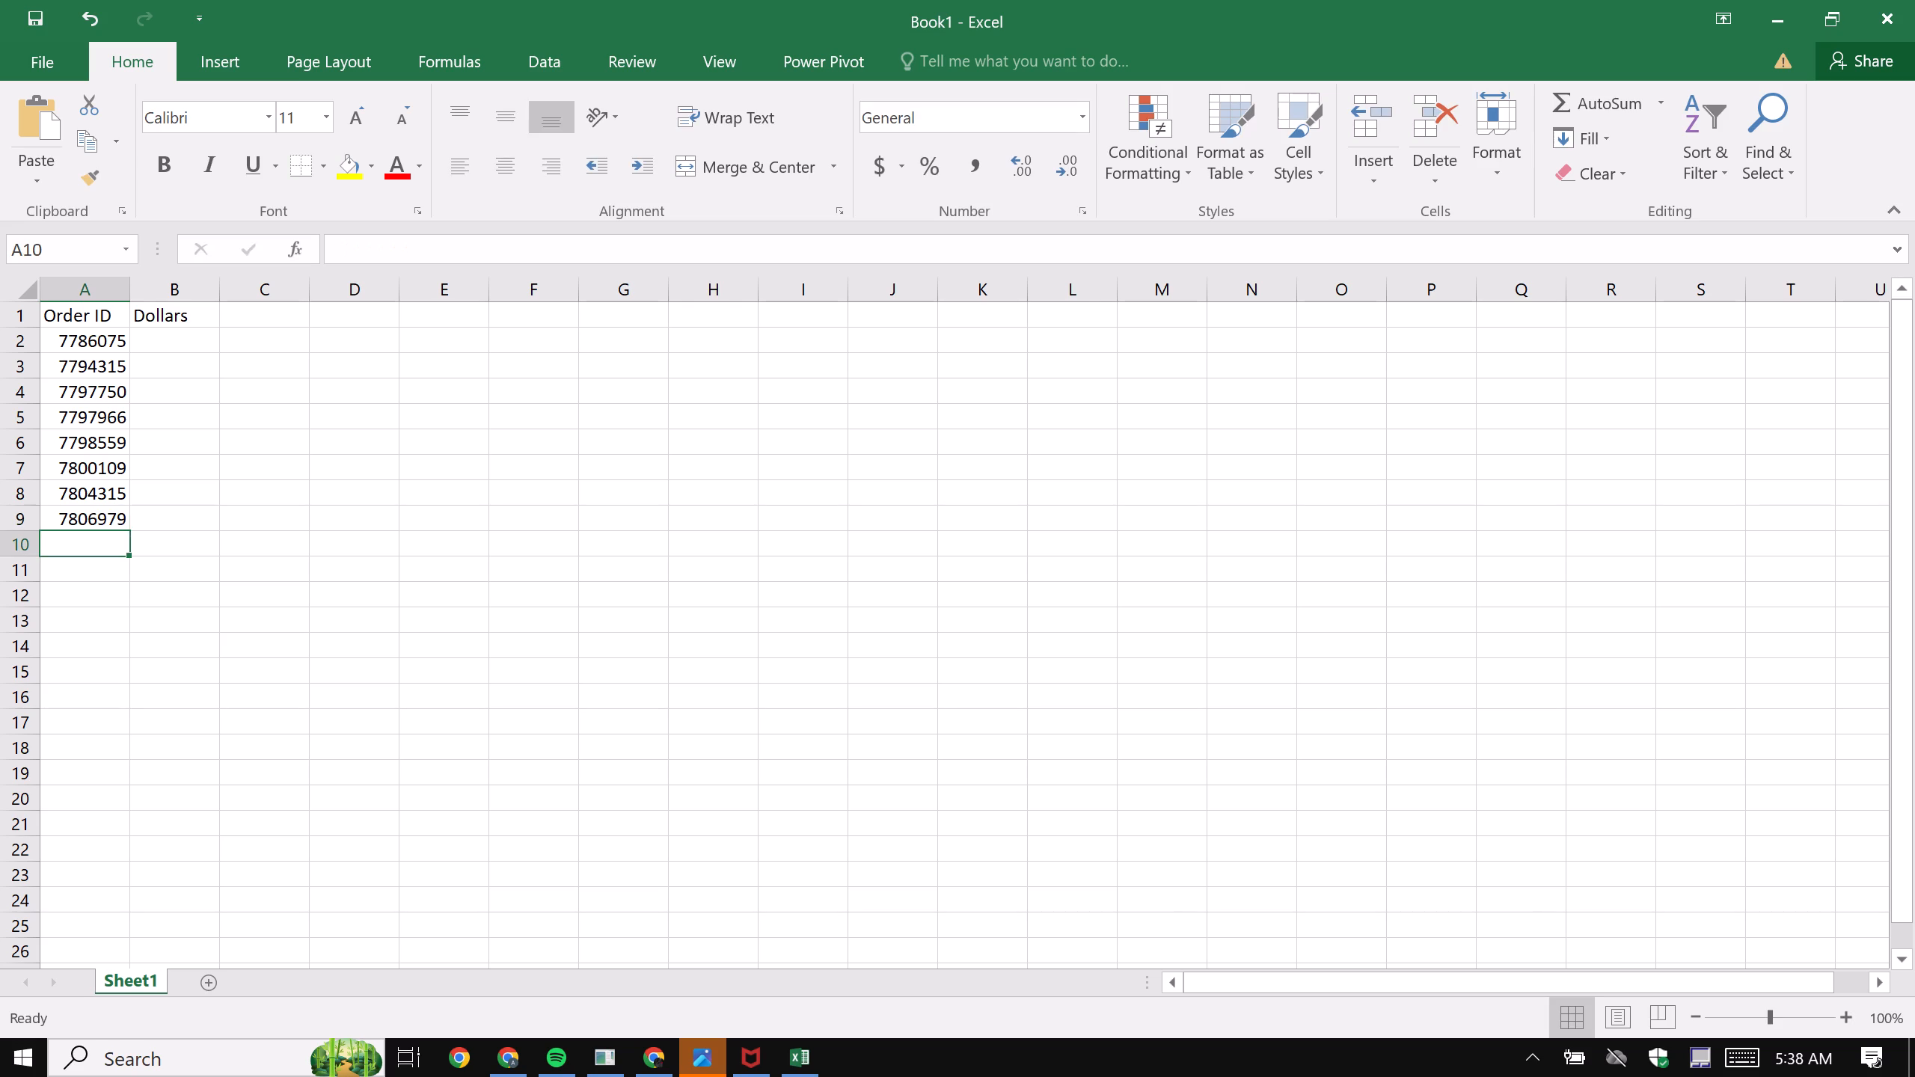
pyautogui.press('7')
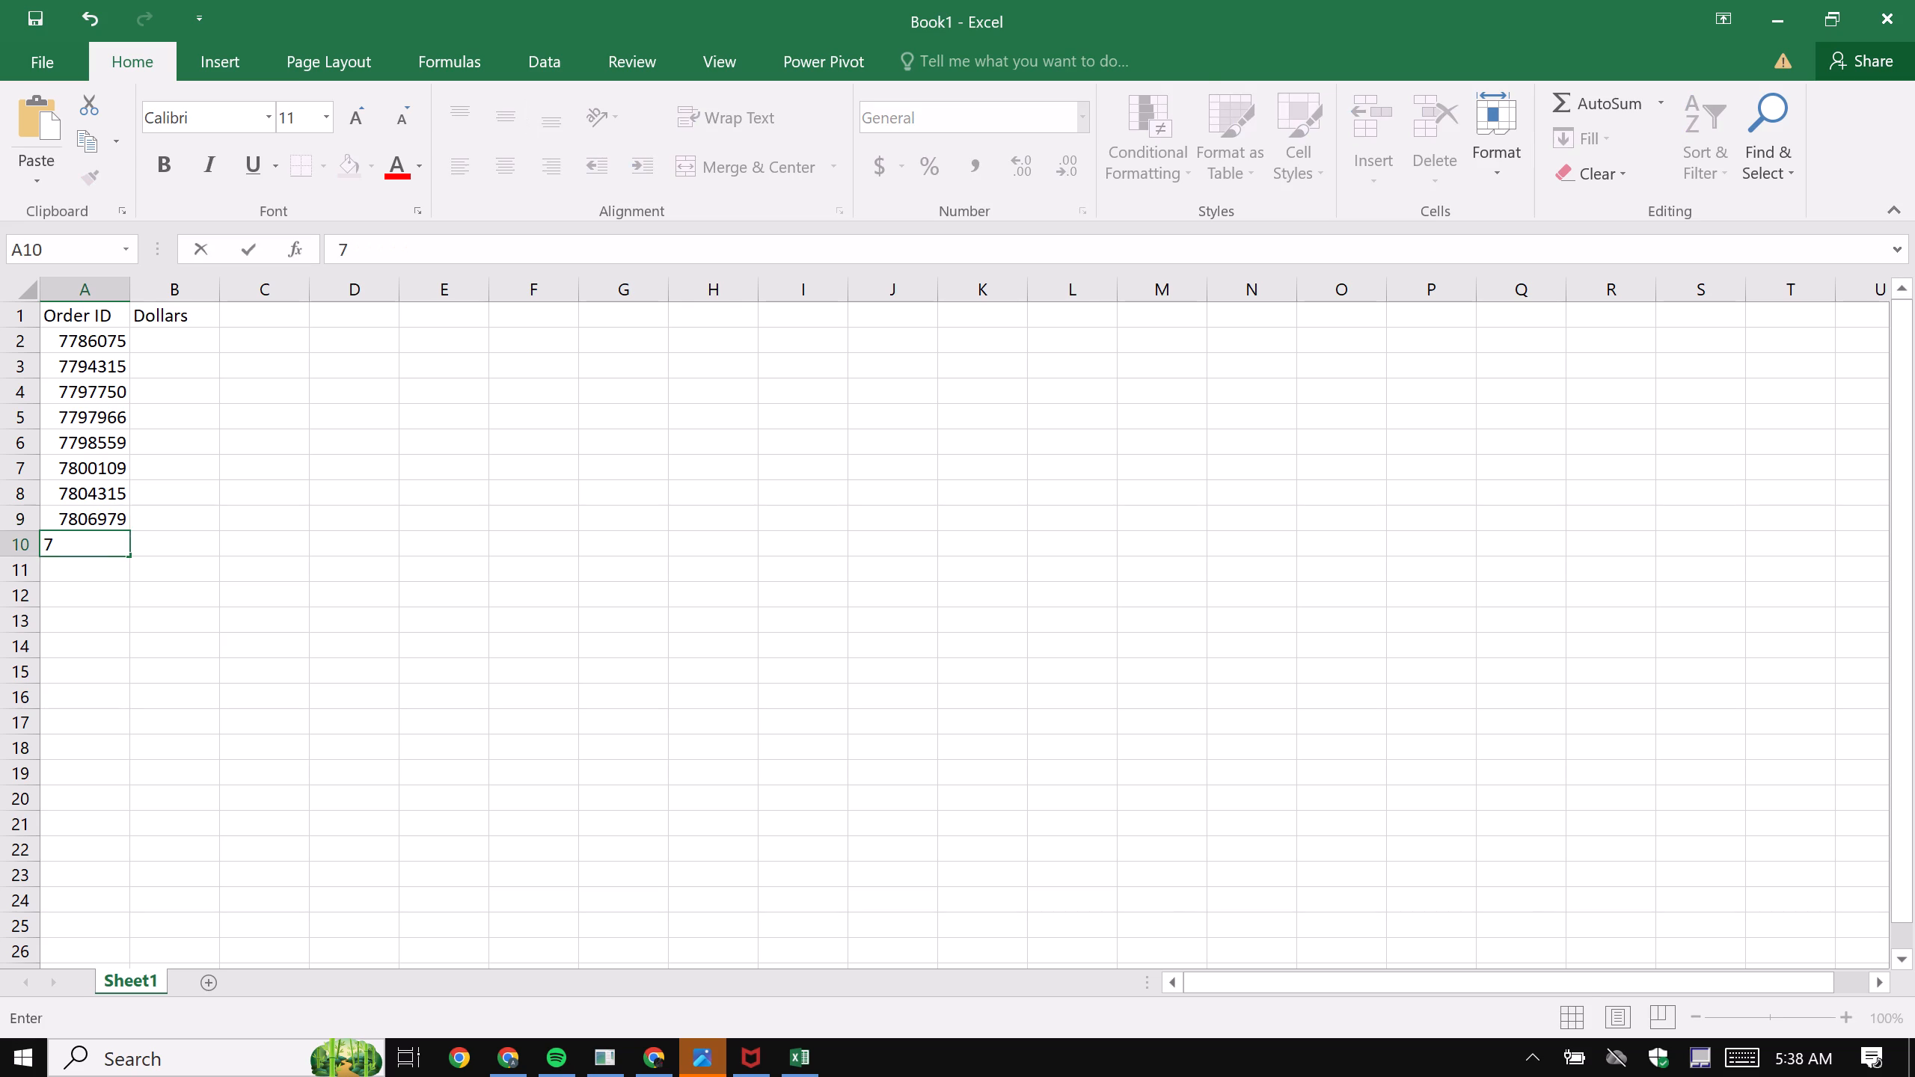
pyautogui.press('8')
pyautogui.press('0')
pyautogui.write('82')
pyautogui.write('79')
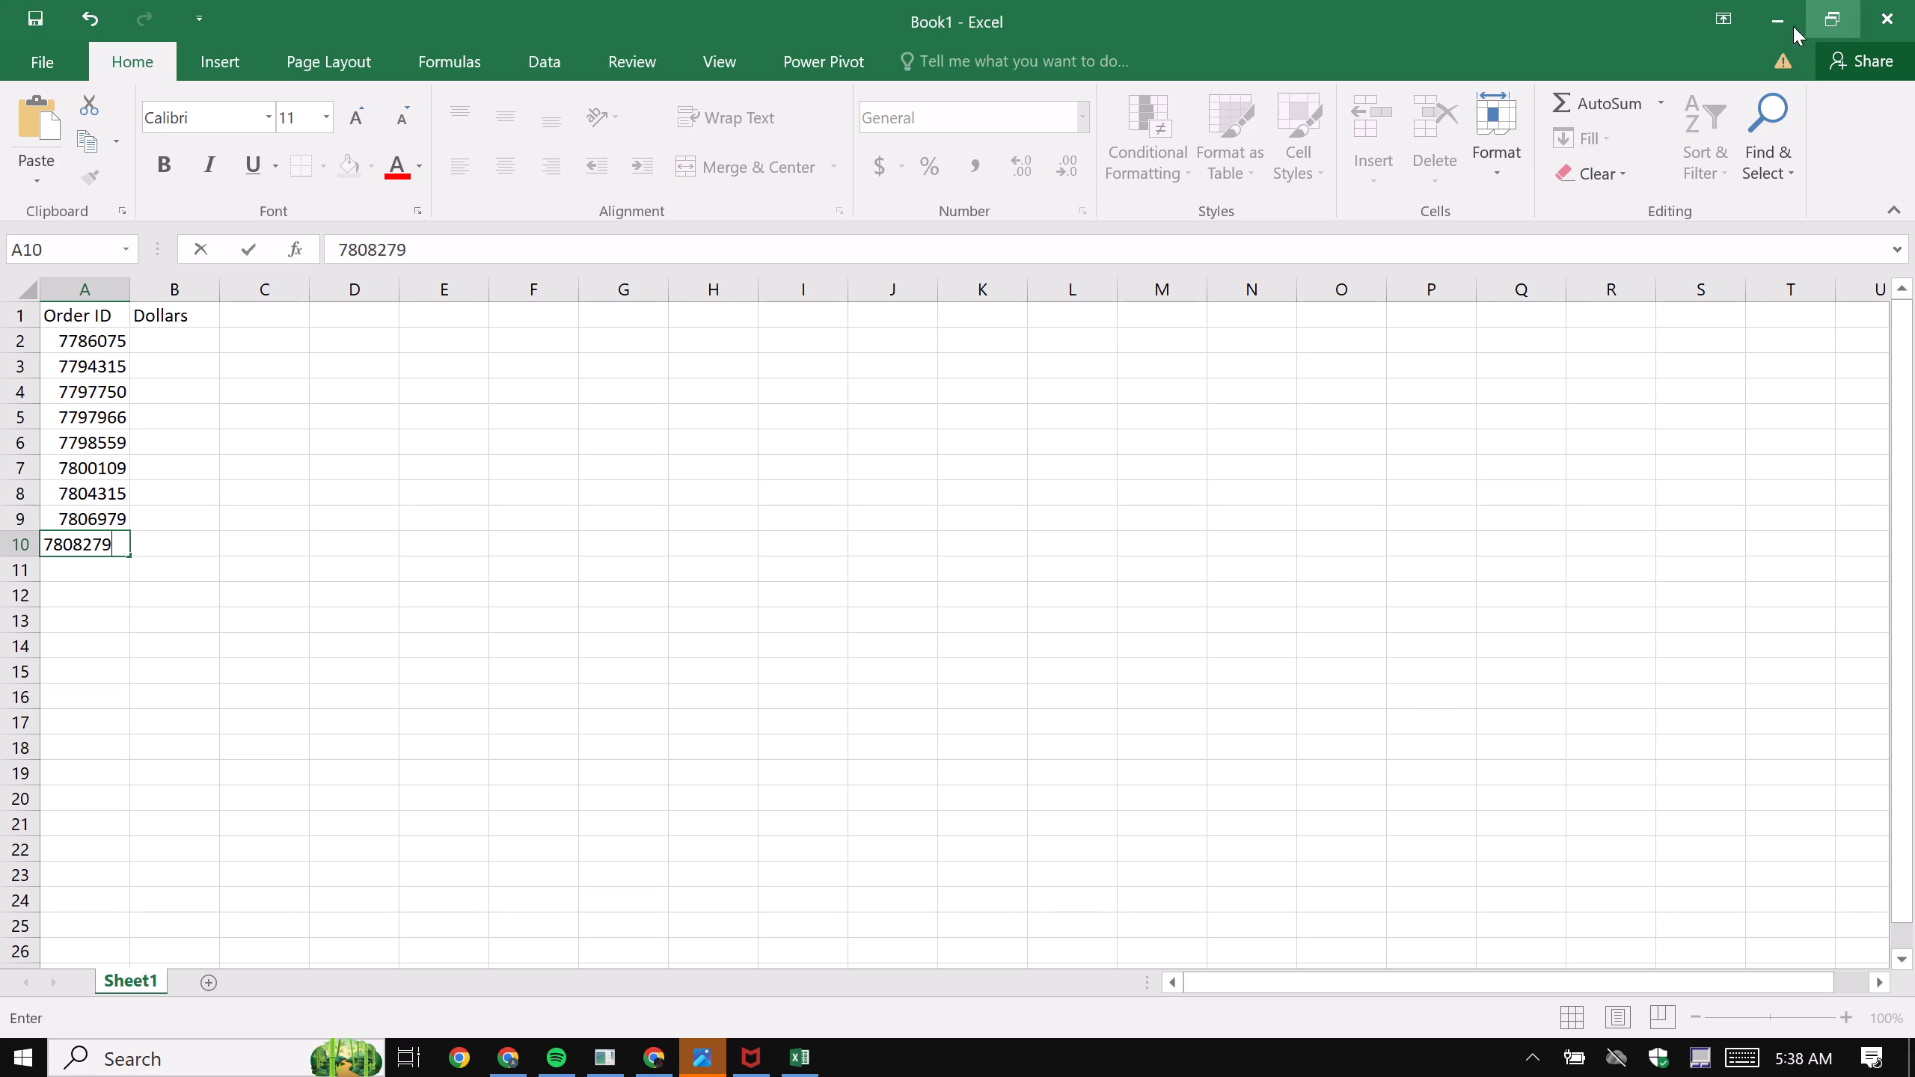
# Switch to Chrome and open the Get Orders page on the Edusson site.
pyautogui.click(1774, 16)
pyautogui.click(1762, 292)
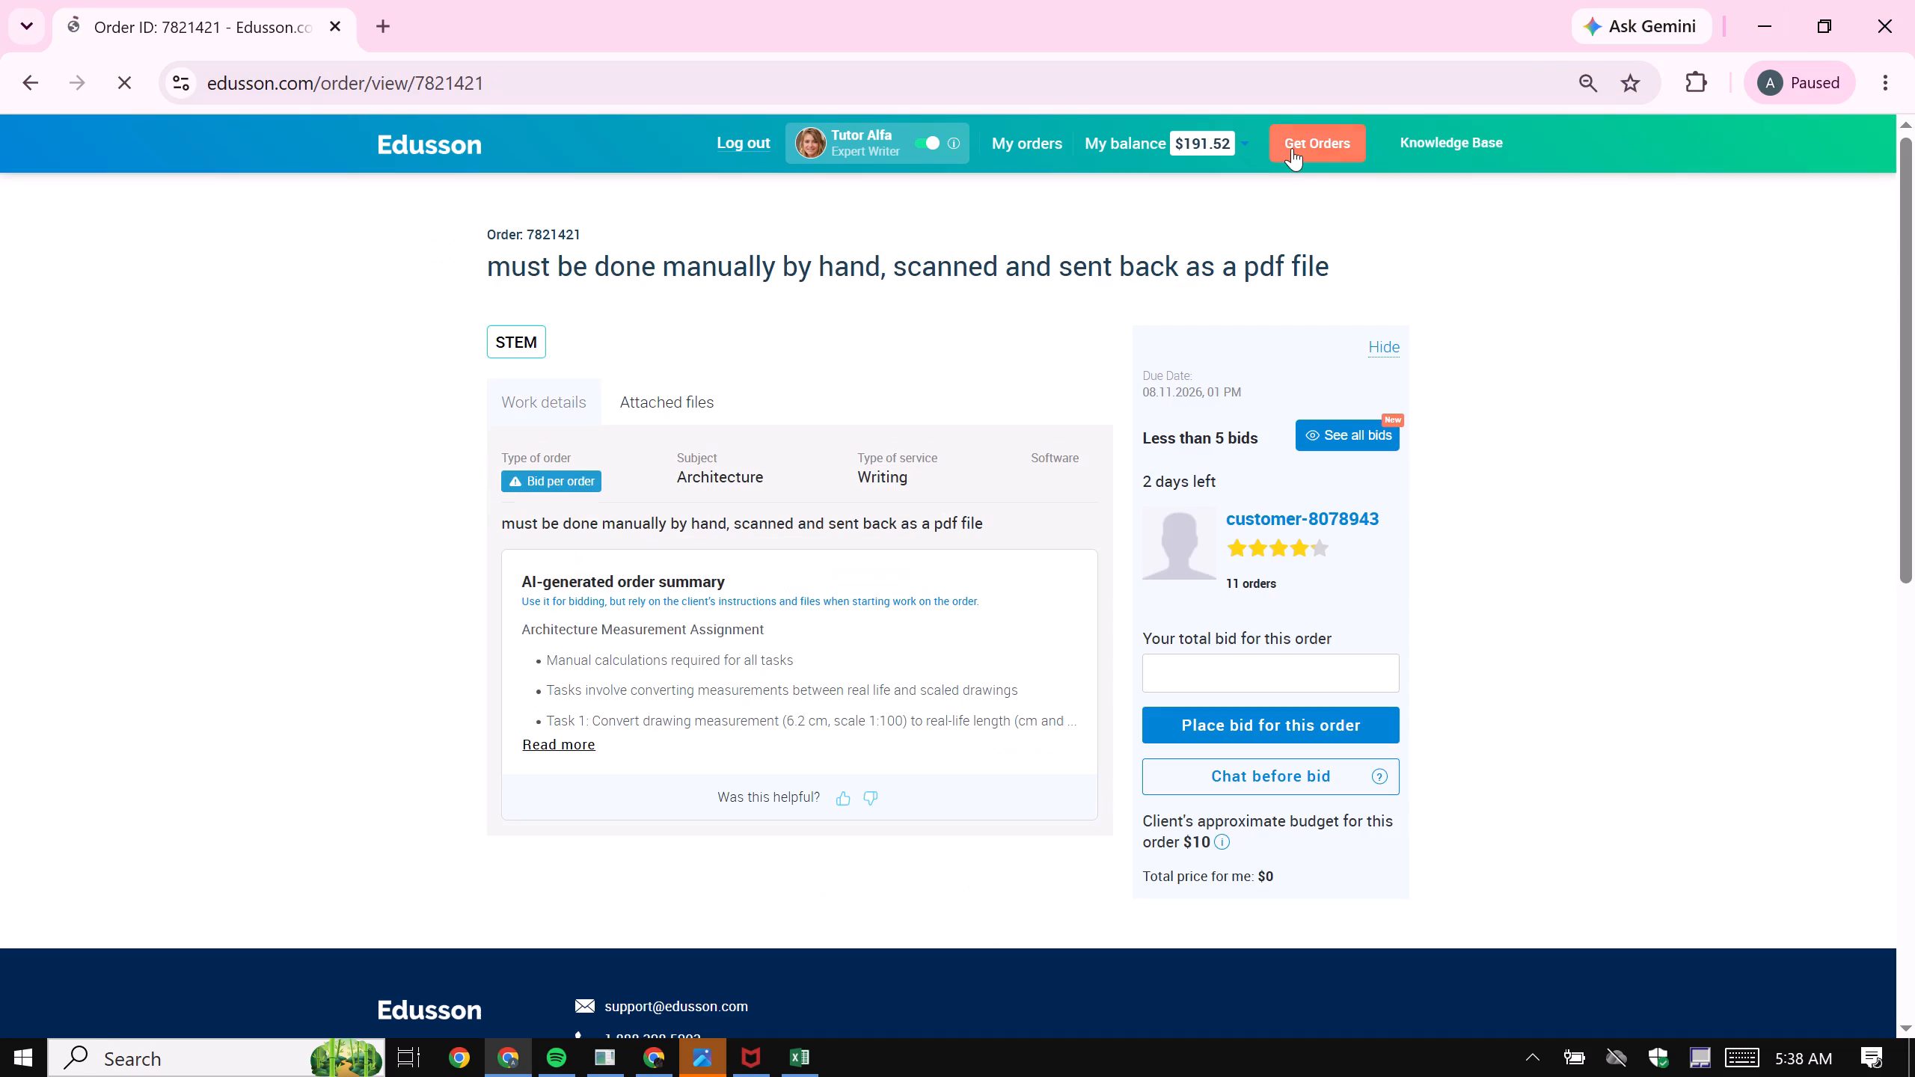
pyautogui.click(1292, 148)
# Return to the Excel workbook and enter the dollar amounts 3, 12, 9 and 3 in cells B2 to B5.
pyautogui.click(804, 1076)
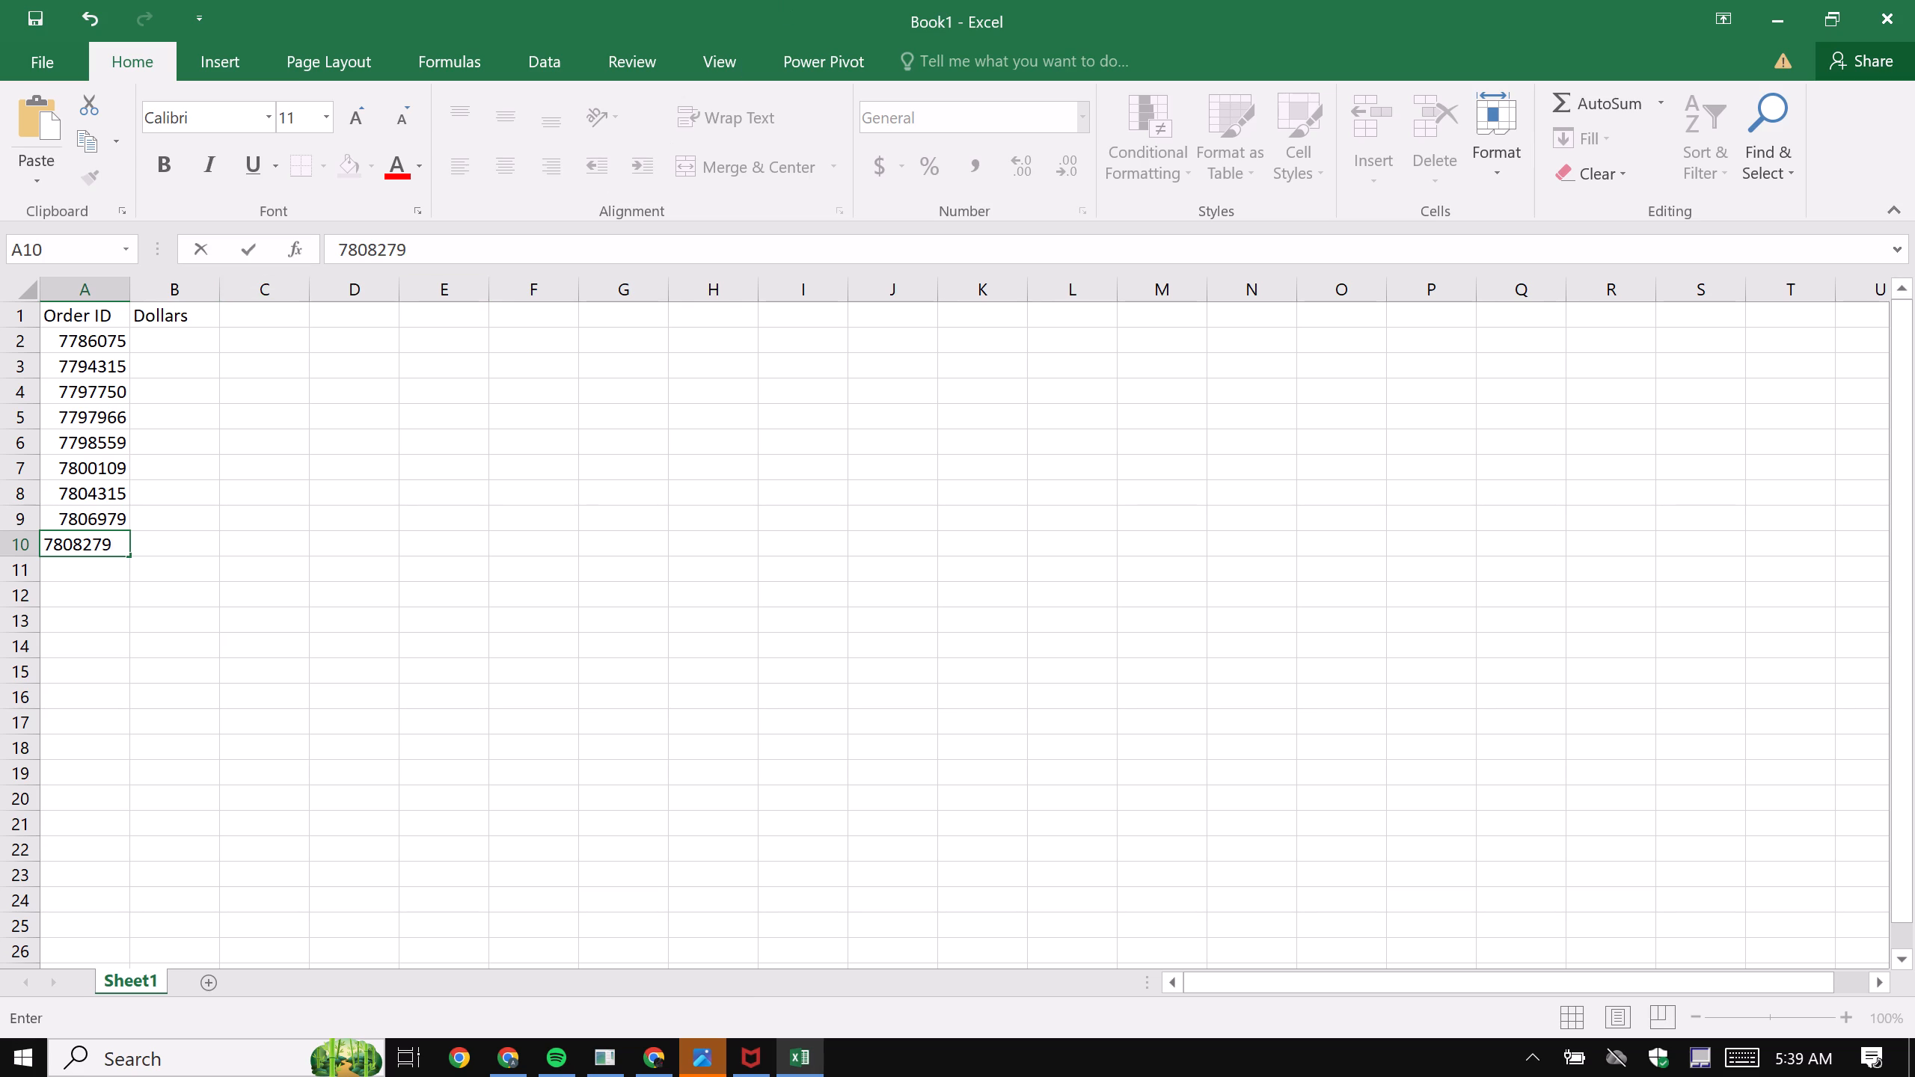
pyautogui.click(177, 339)
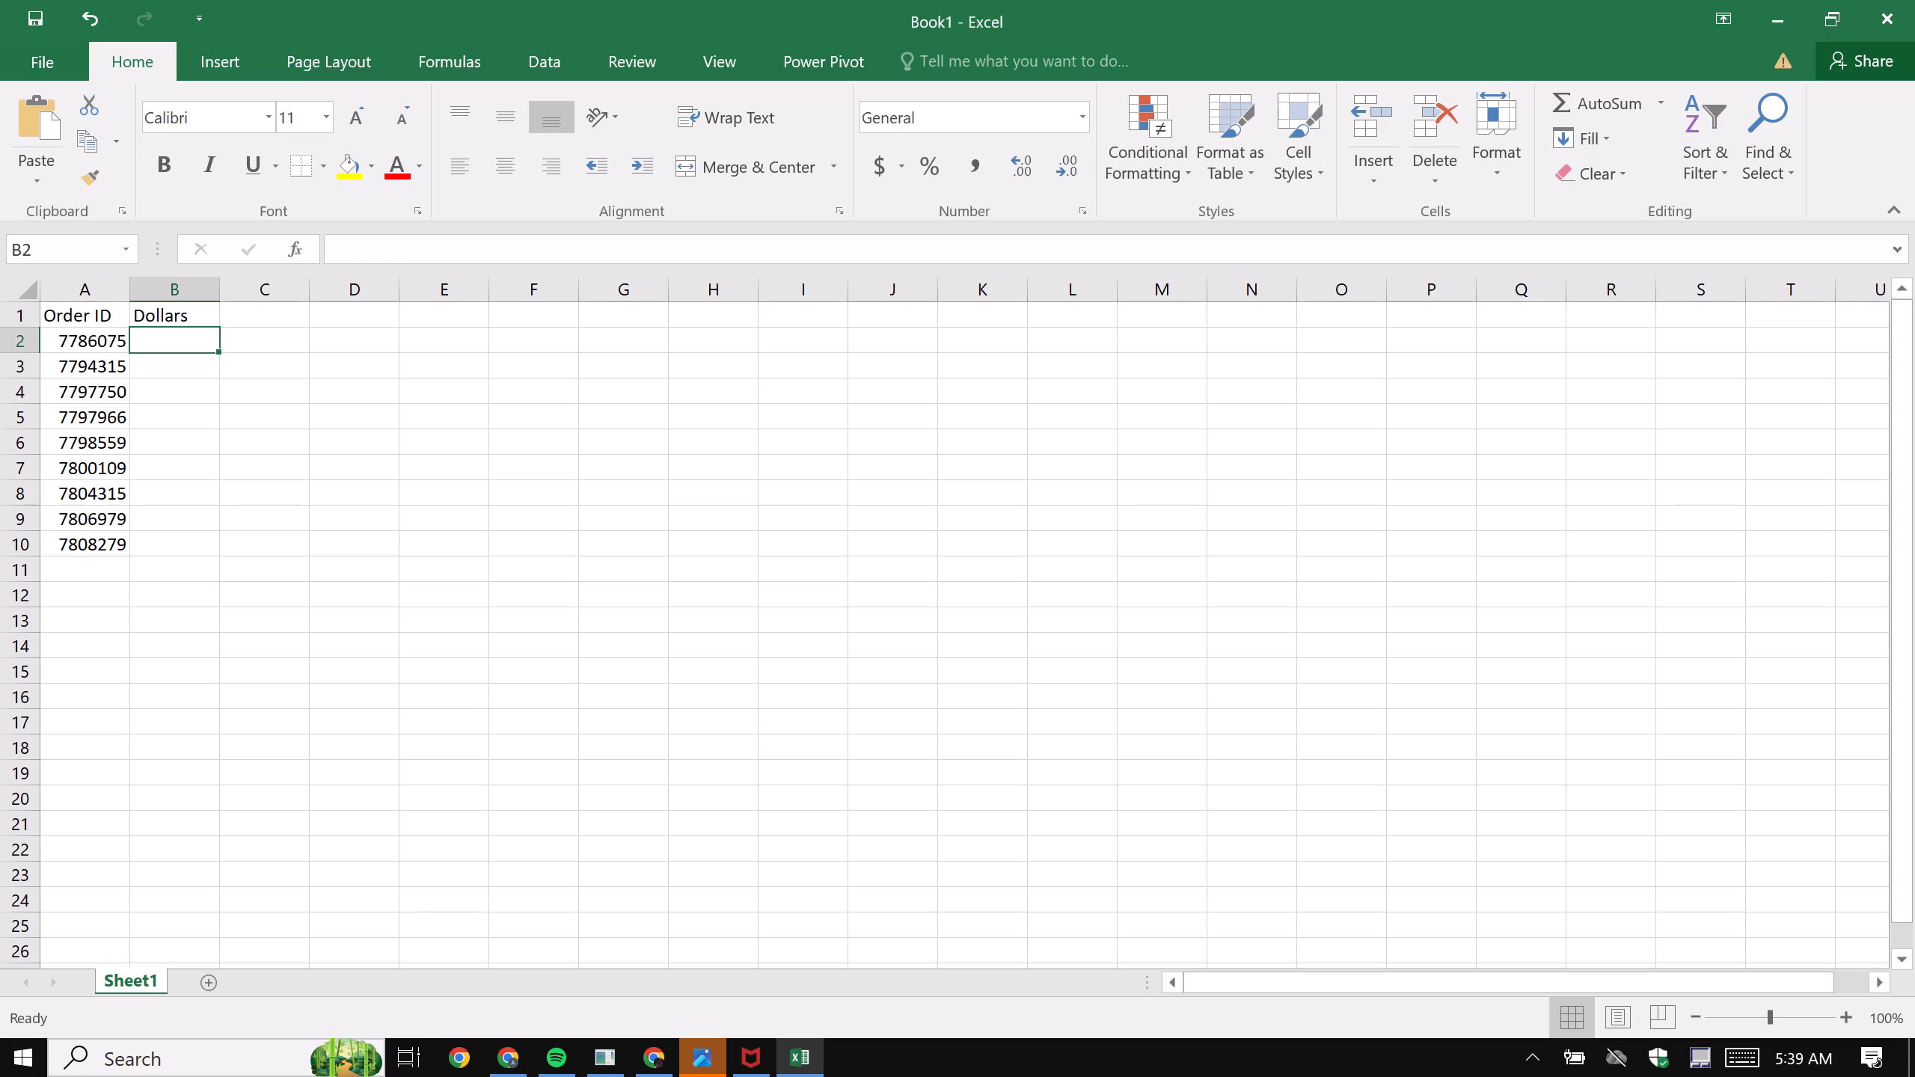
pyautogui.click(191, 363)
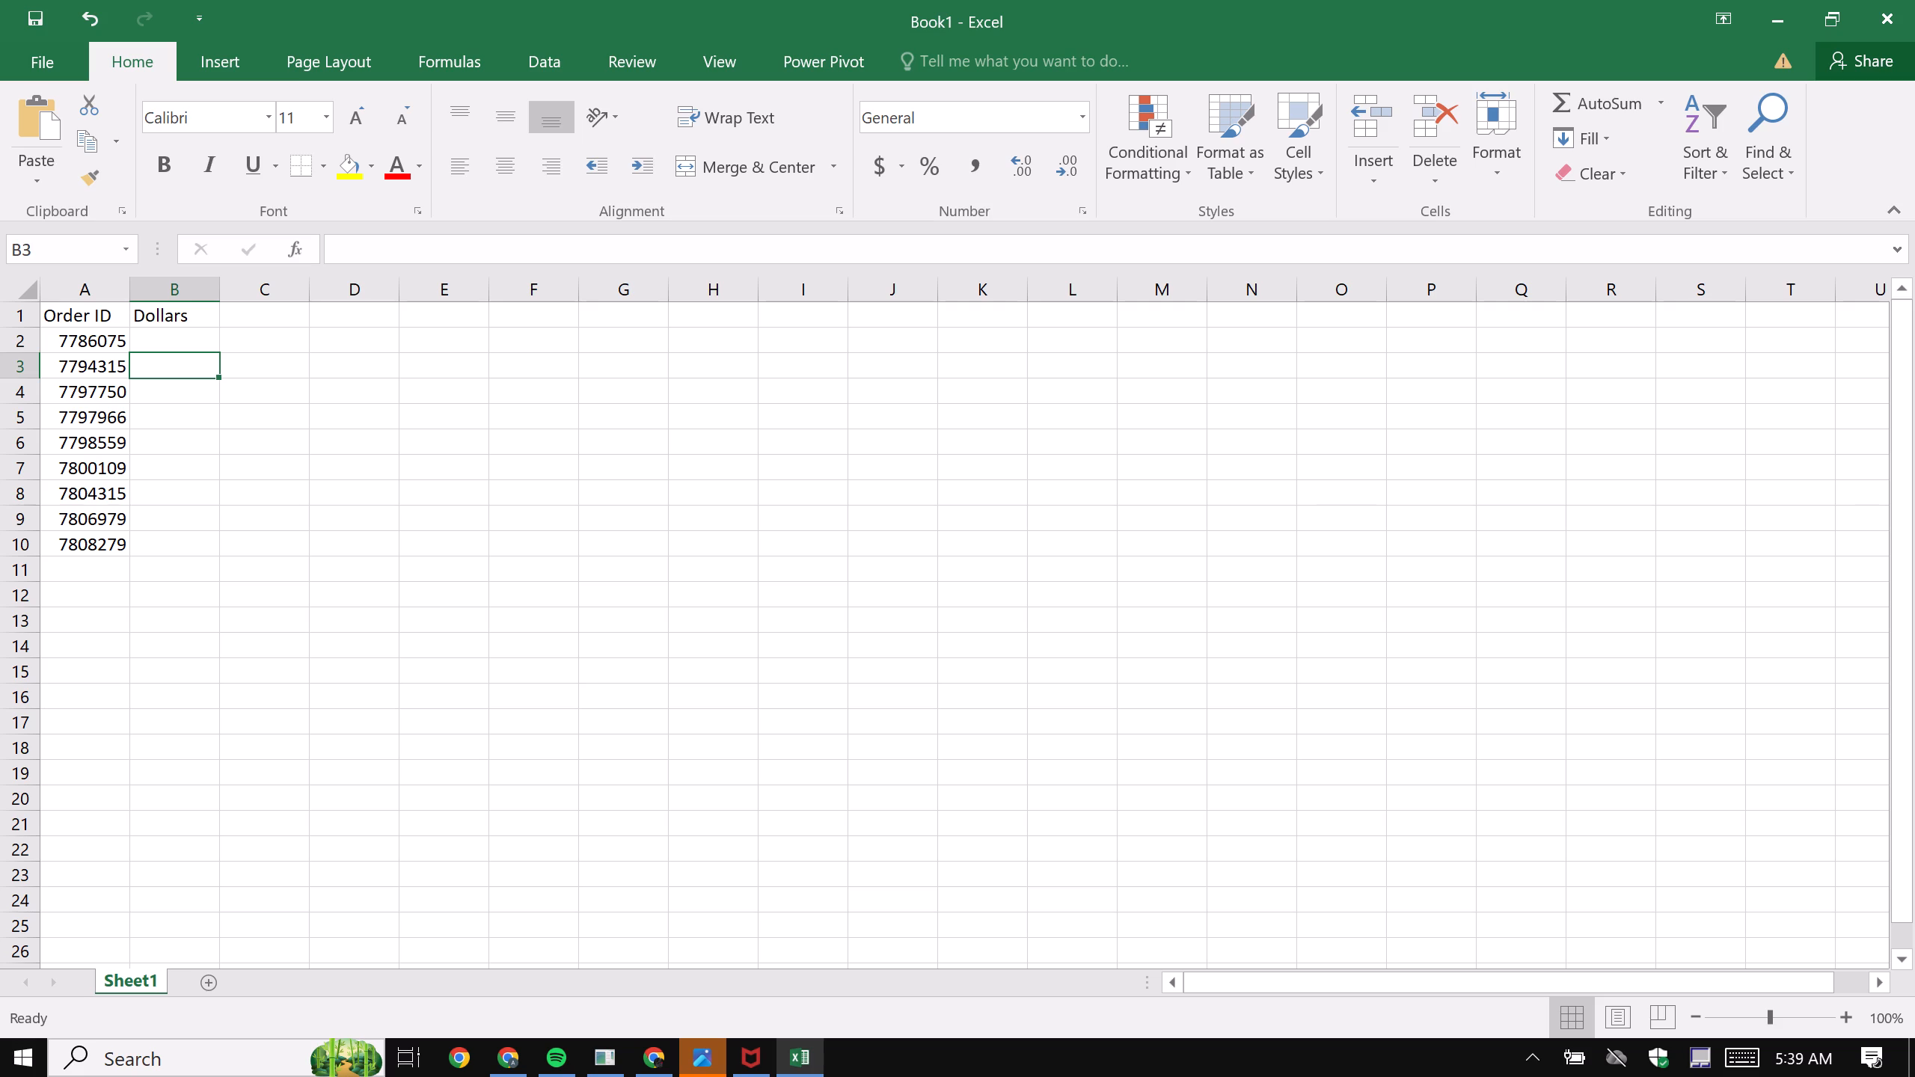
pyautogui.click(171, 334)
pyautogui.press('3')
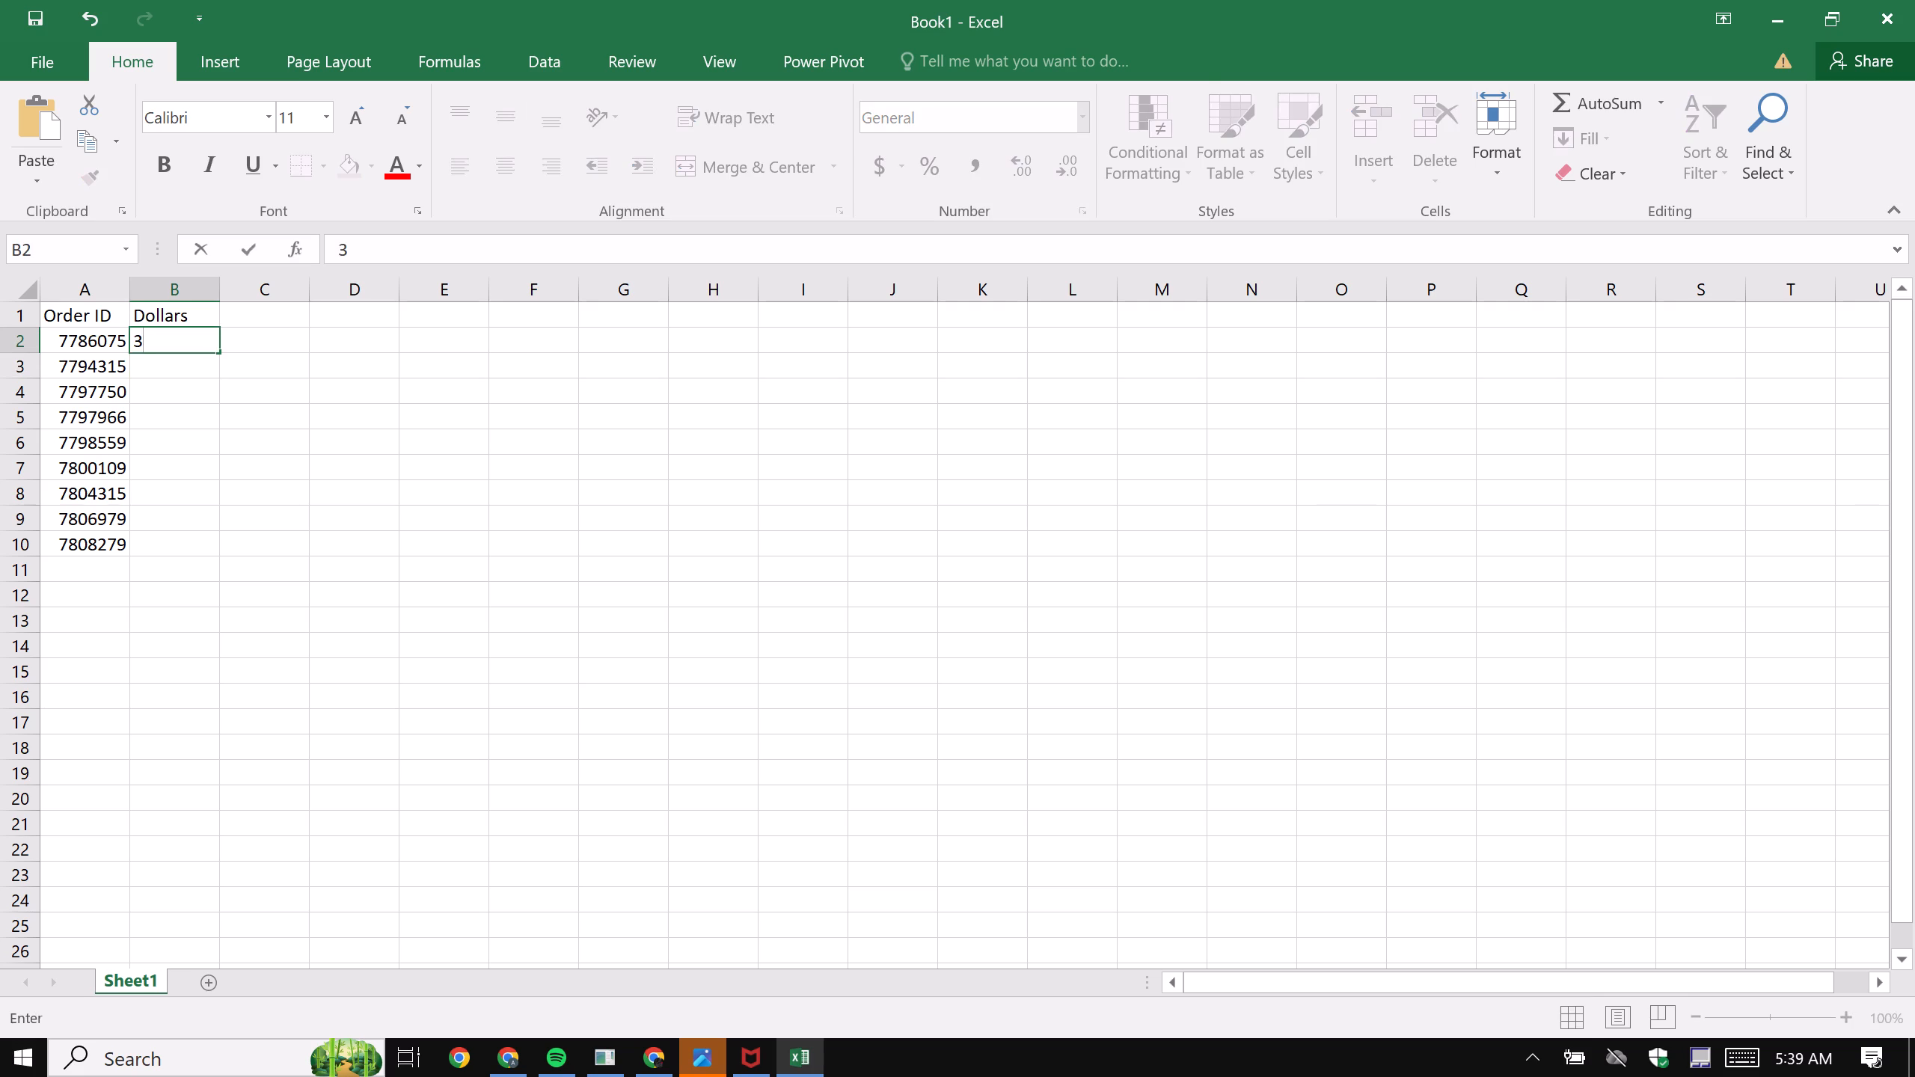
pyautogui.press('Down')
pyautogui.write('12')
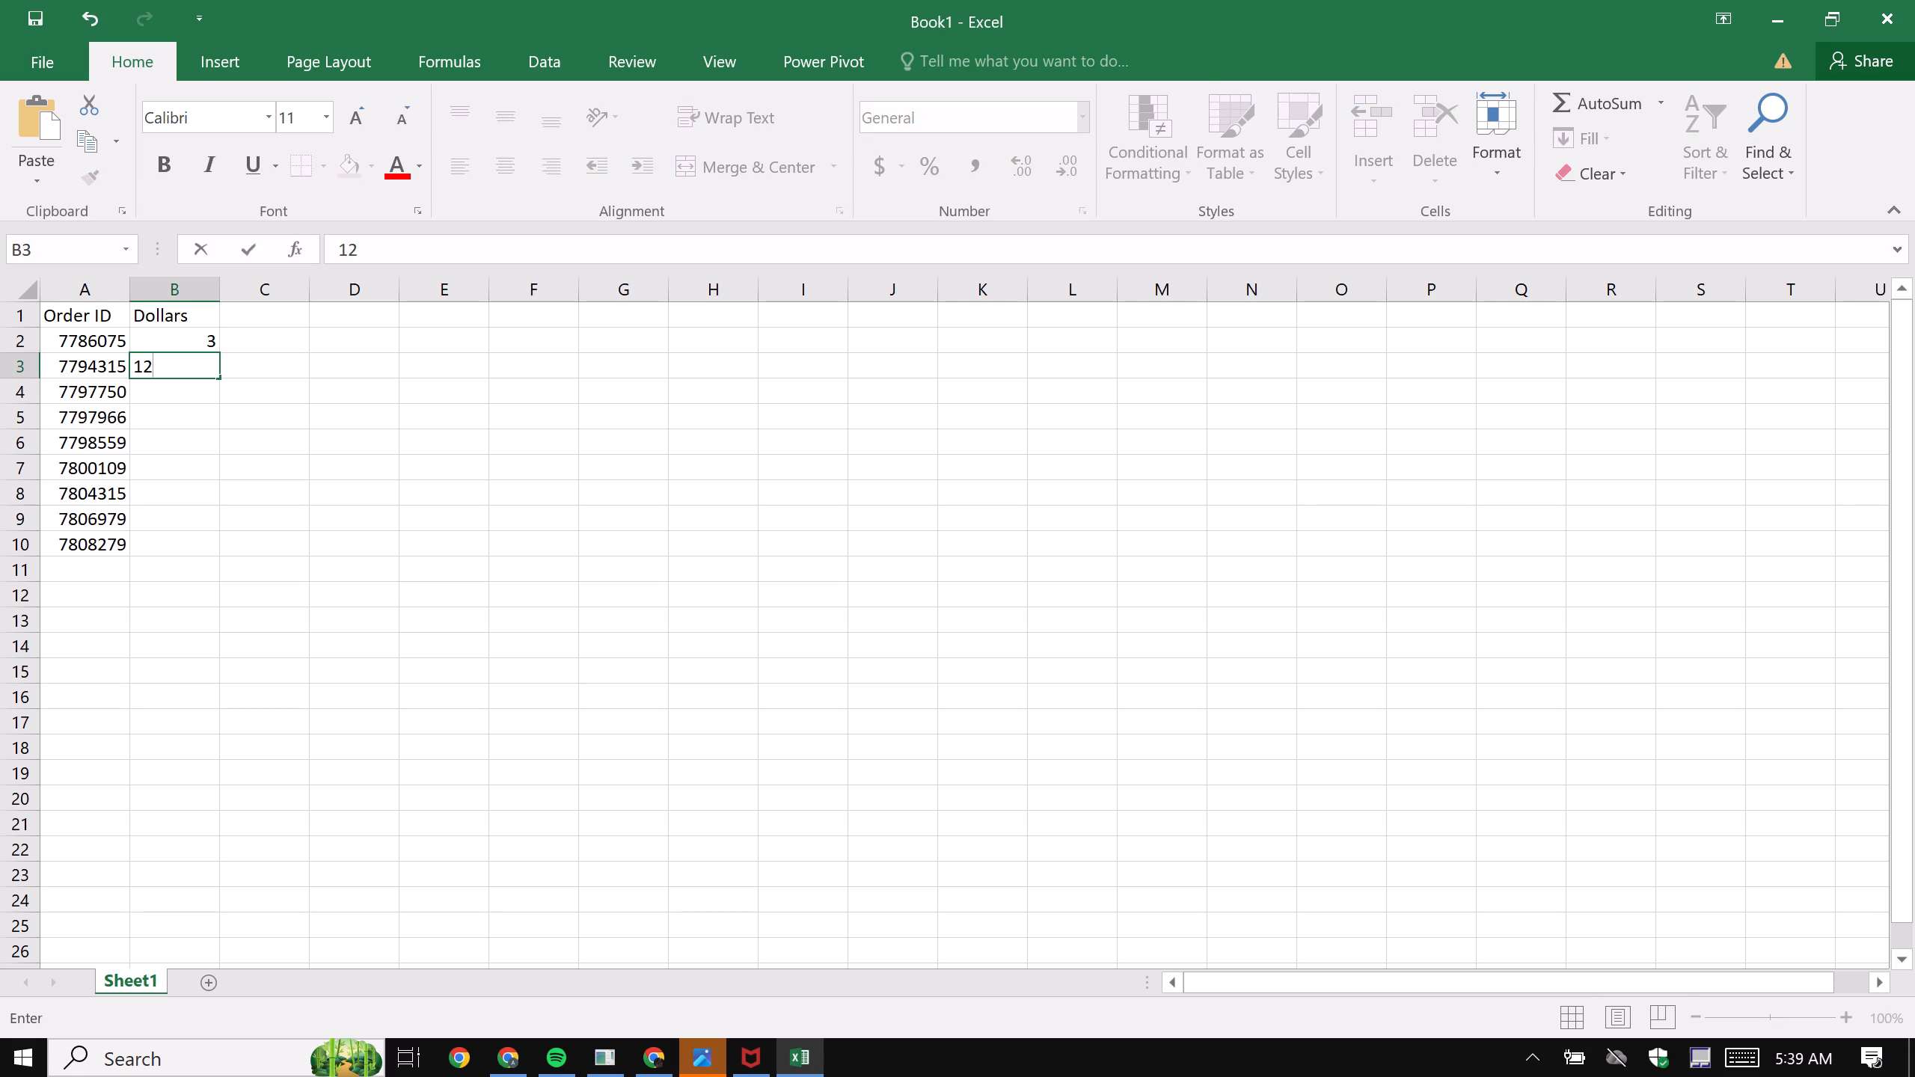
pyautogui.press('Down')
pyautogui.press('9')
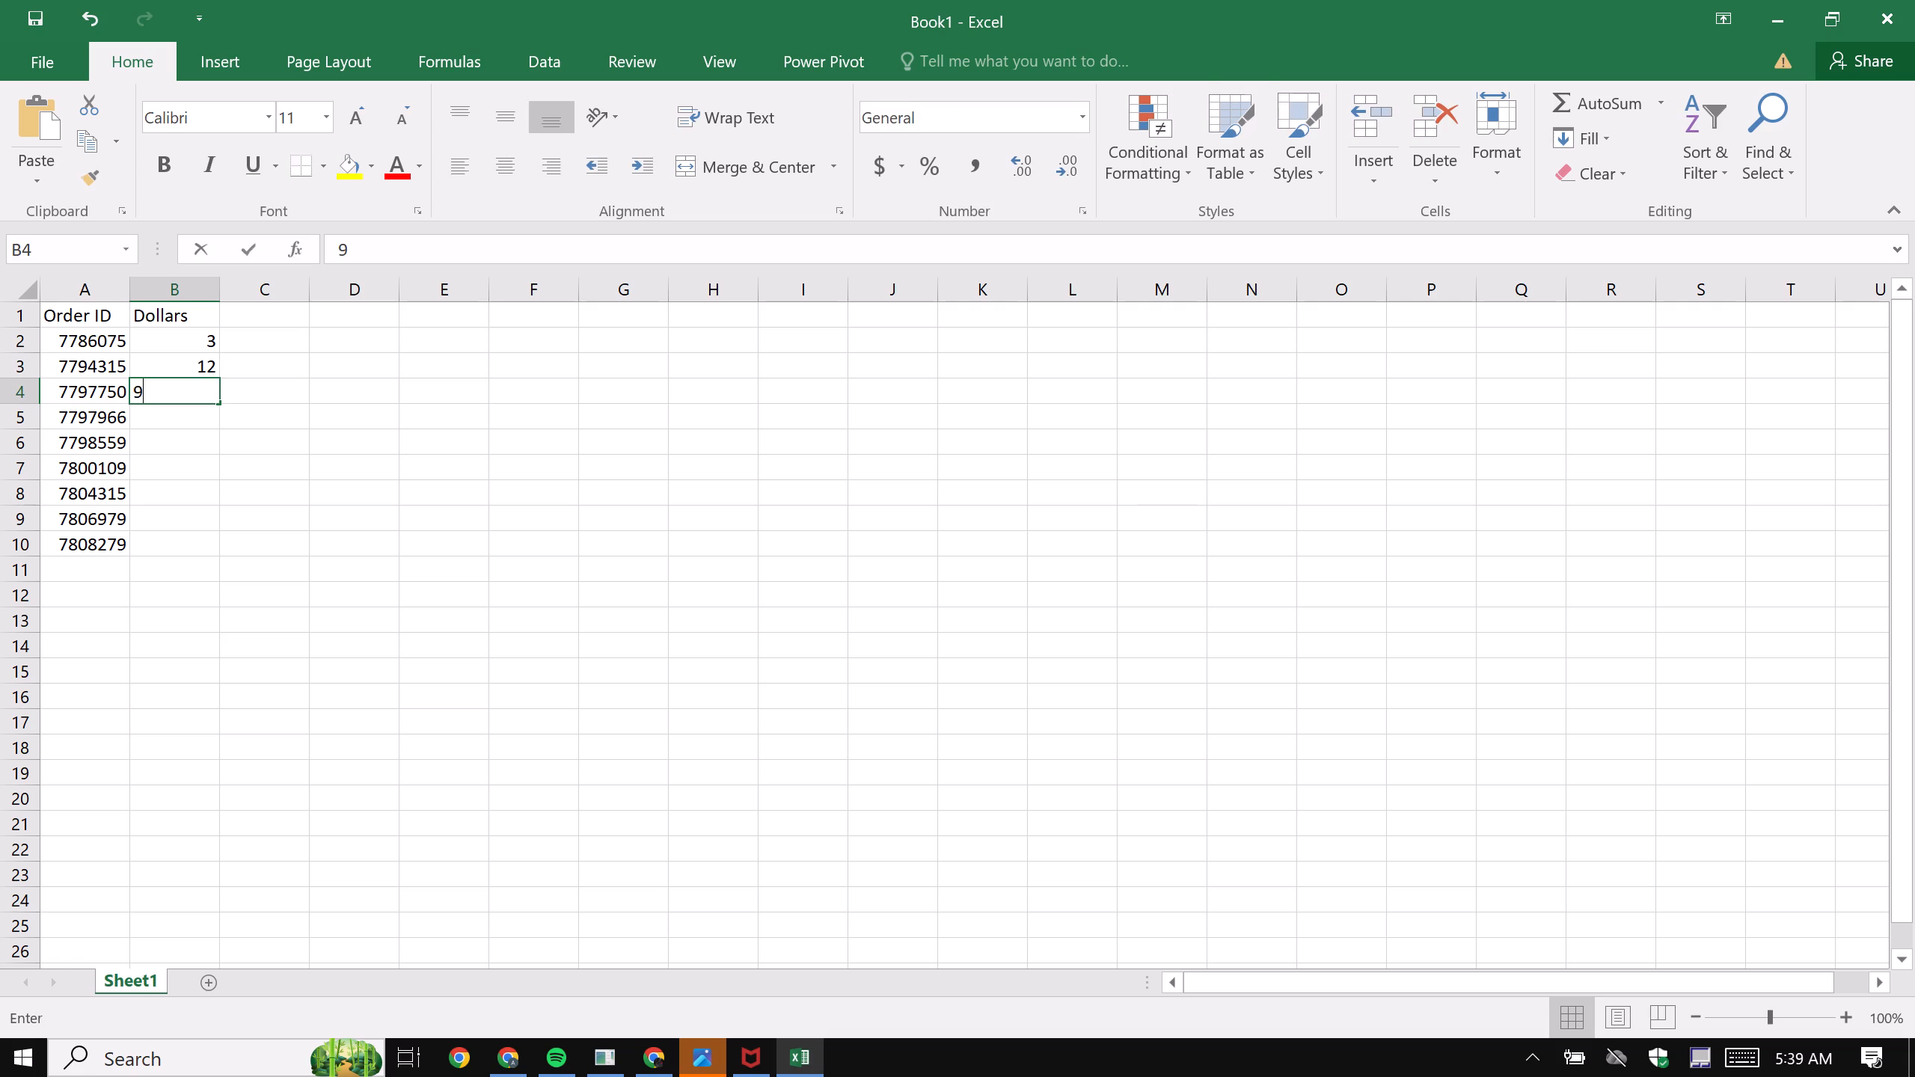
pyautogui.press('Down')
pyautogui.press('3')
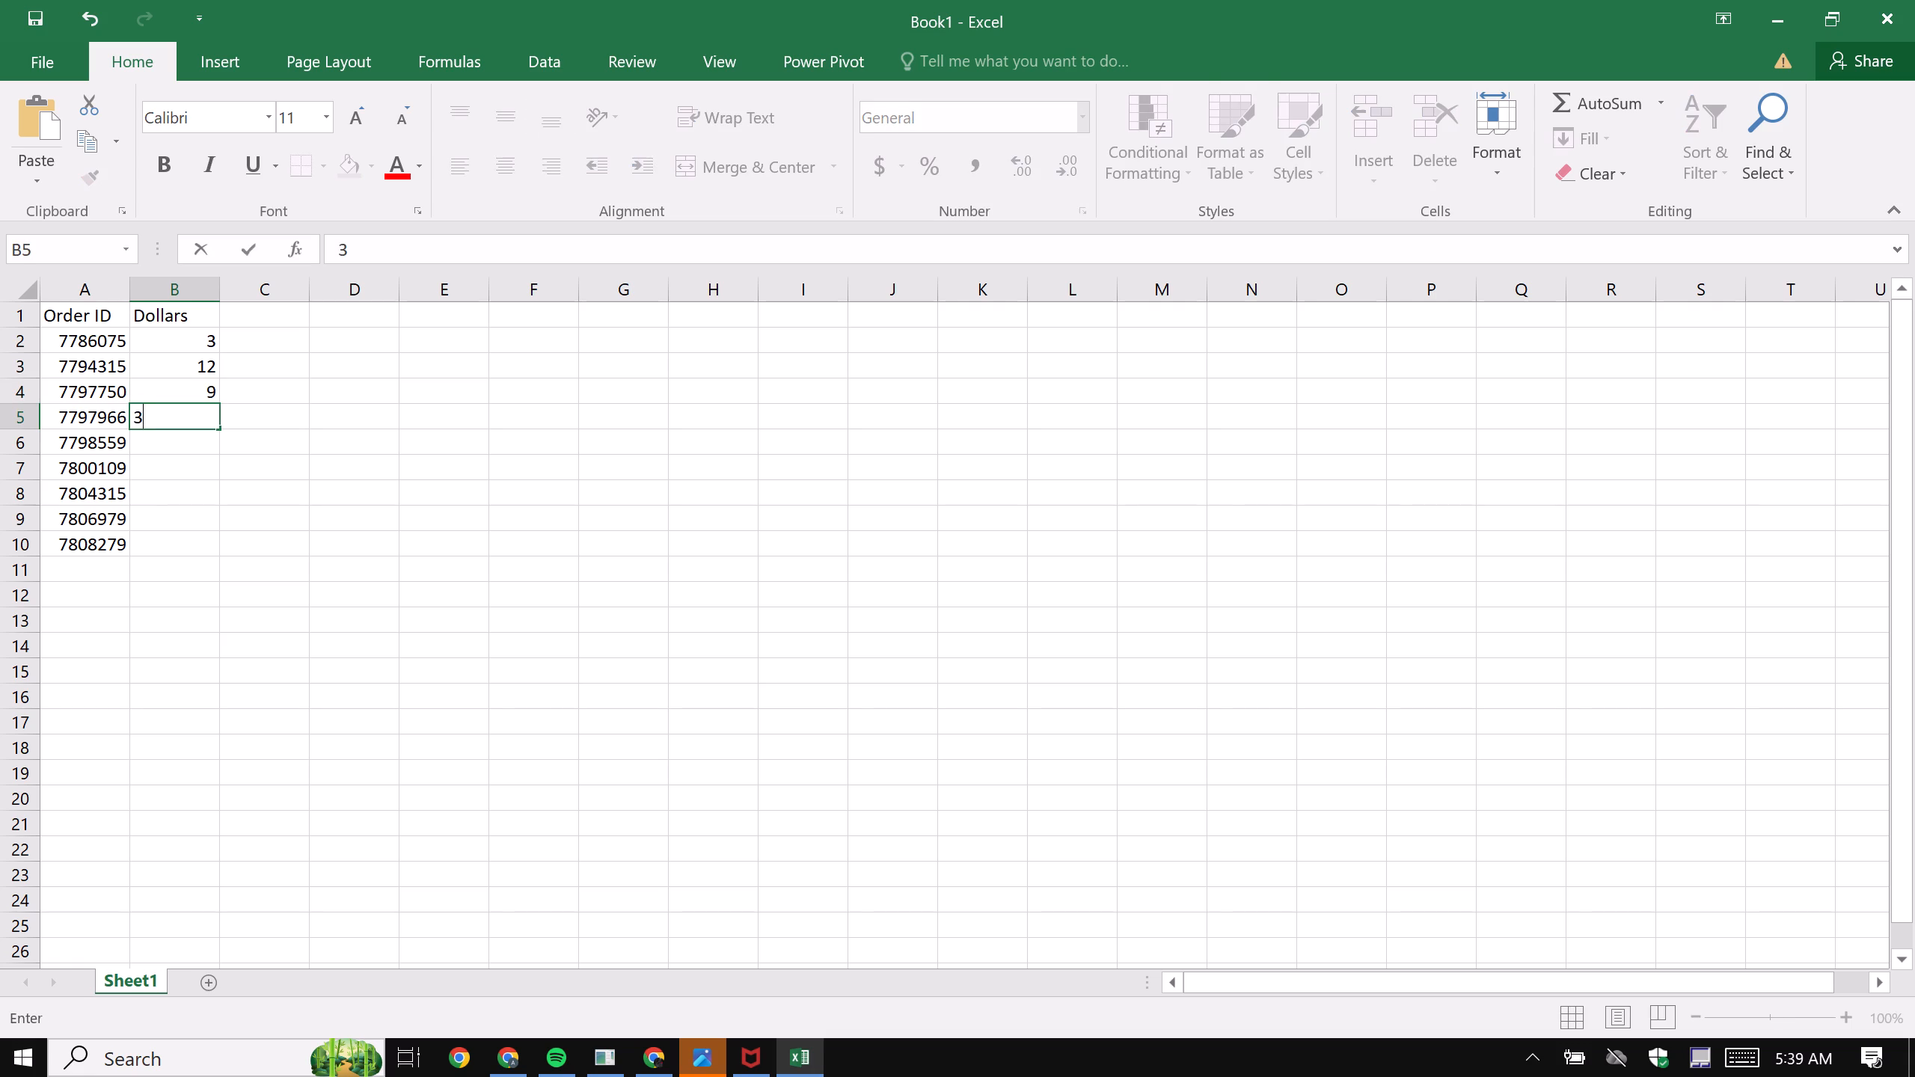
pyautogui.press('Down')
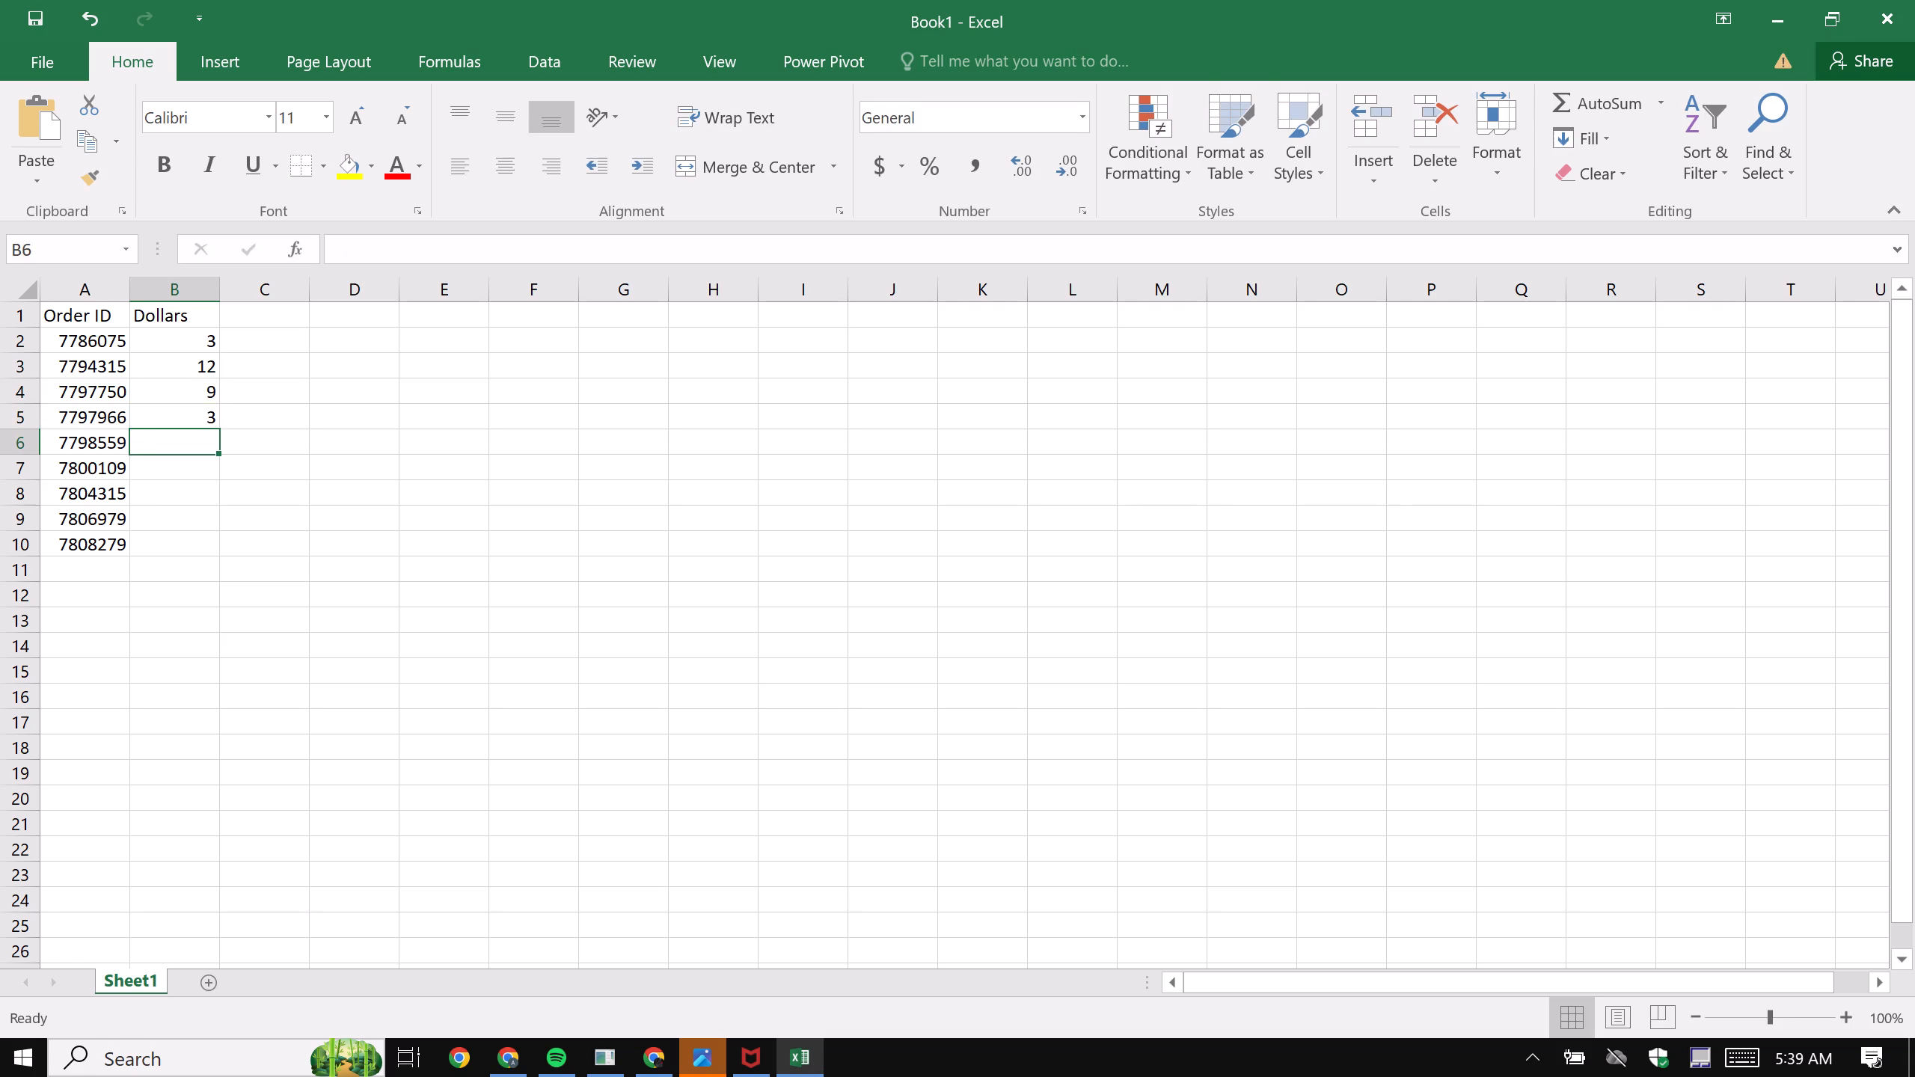
# Enter the dollar amounts 24, 21, 3, 3 and 3 in cells B6 to B10.
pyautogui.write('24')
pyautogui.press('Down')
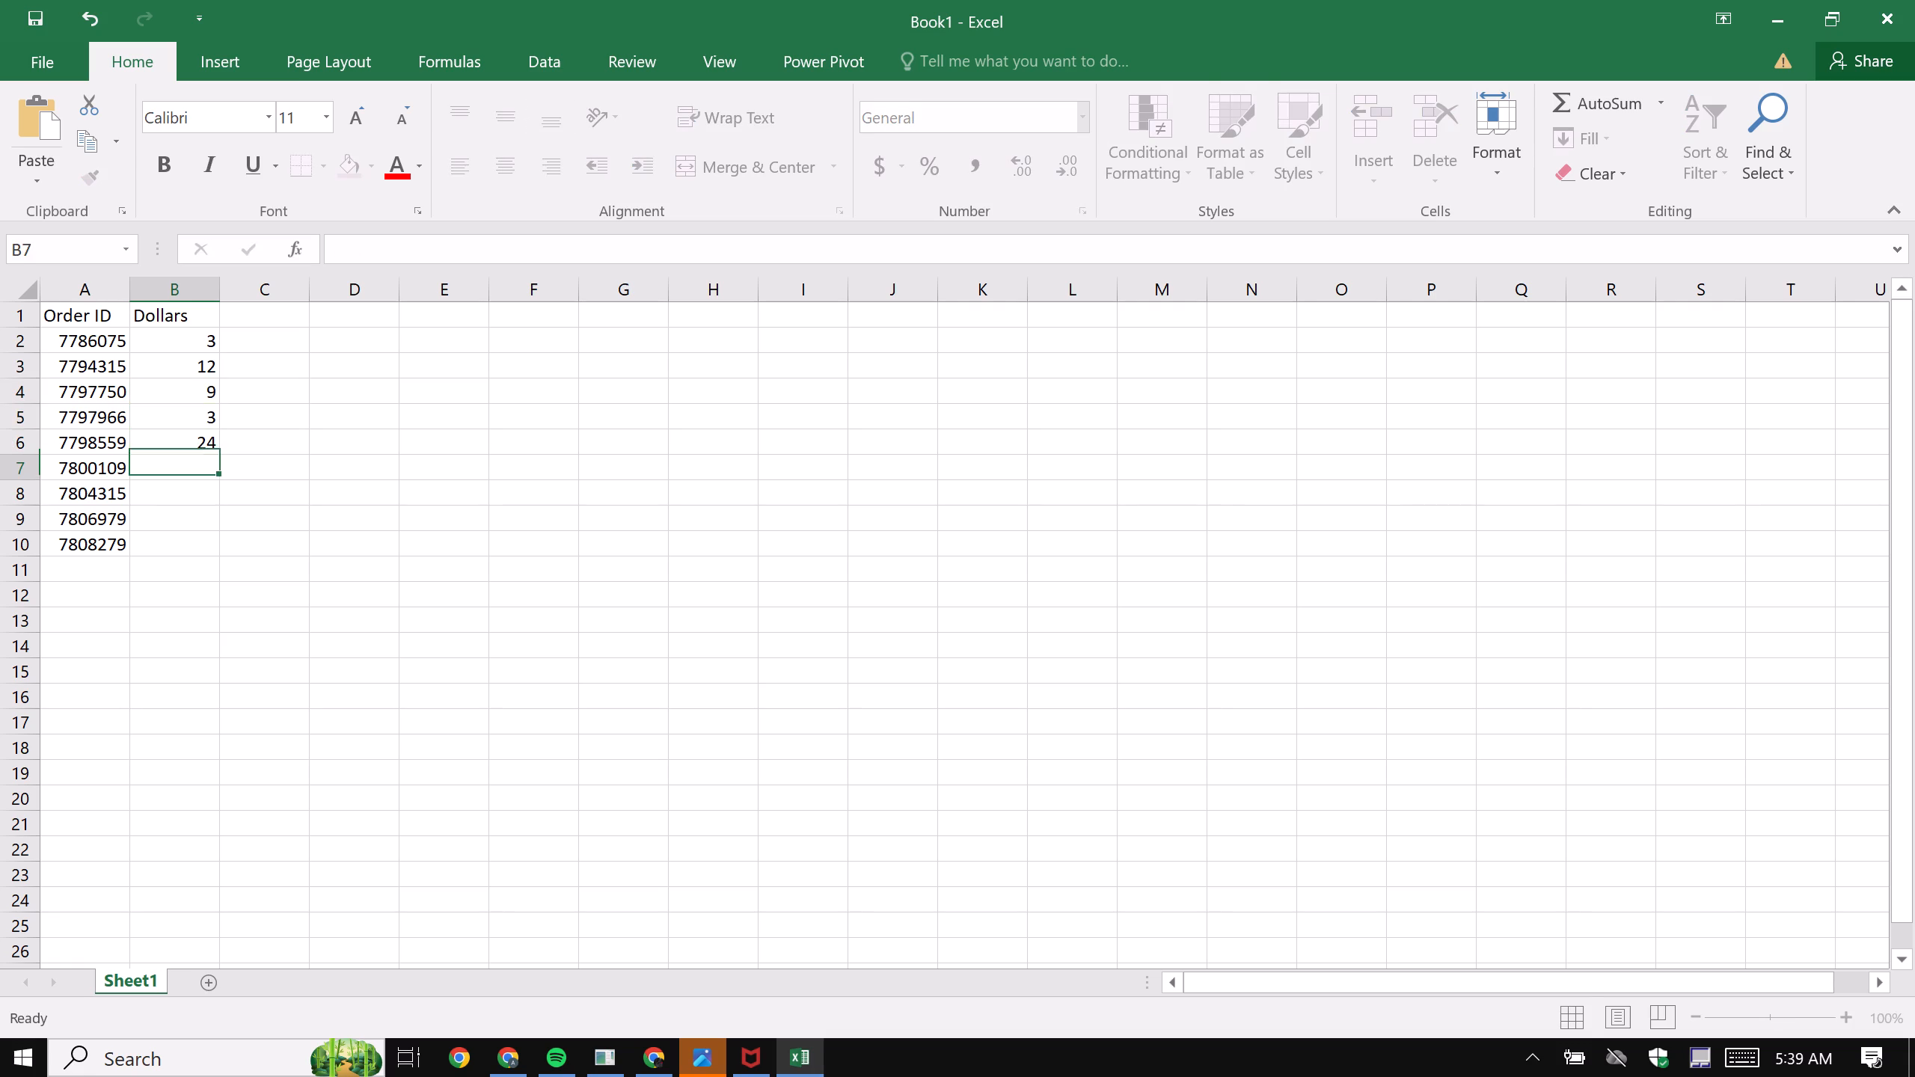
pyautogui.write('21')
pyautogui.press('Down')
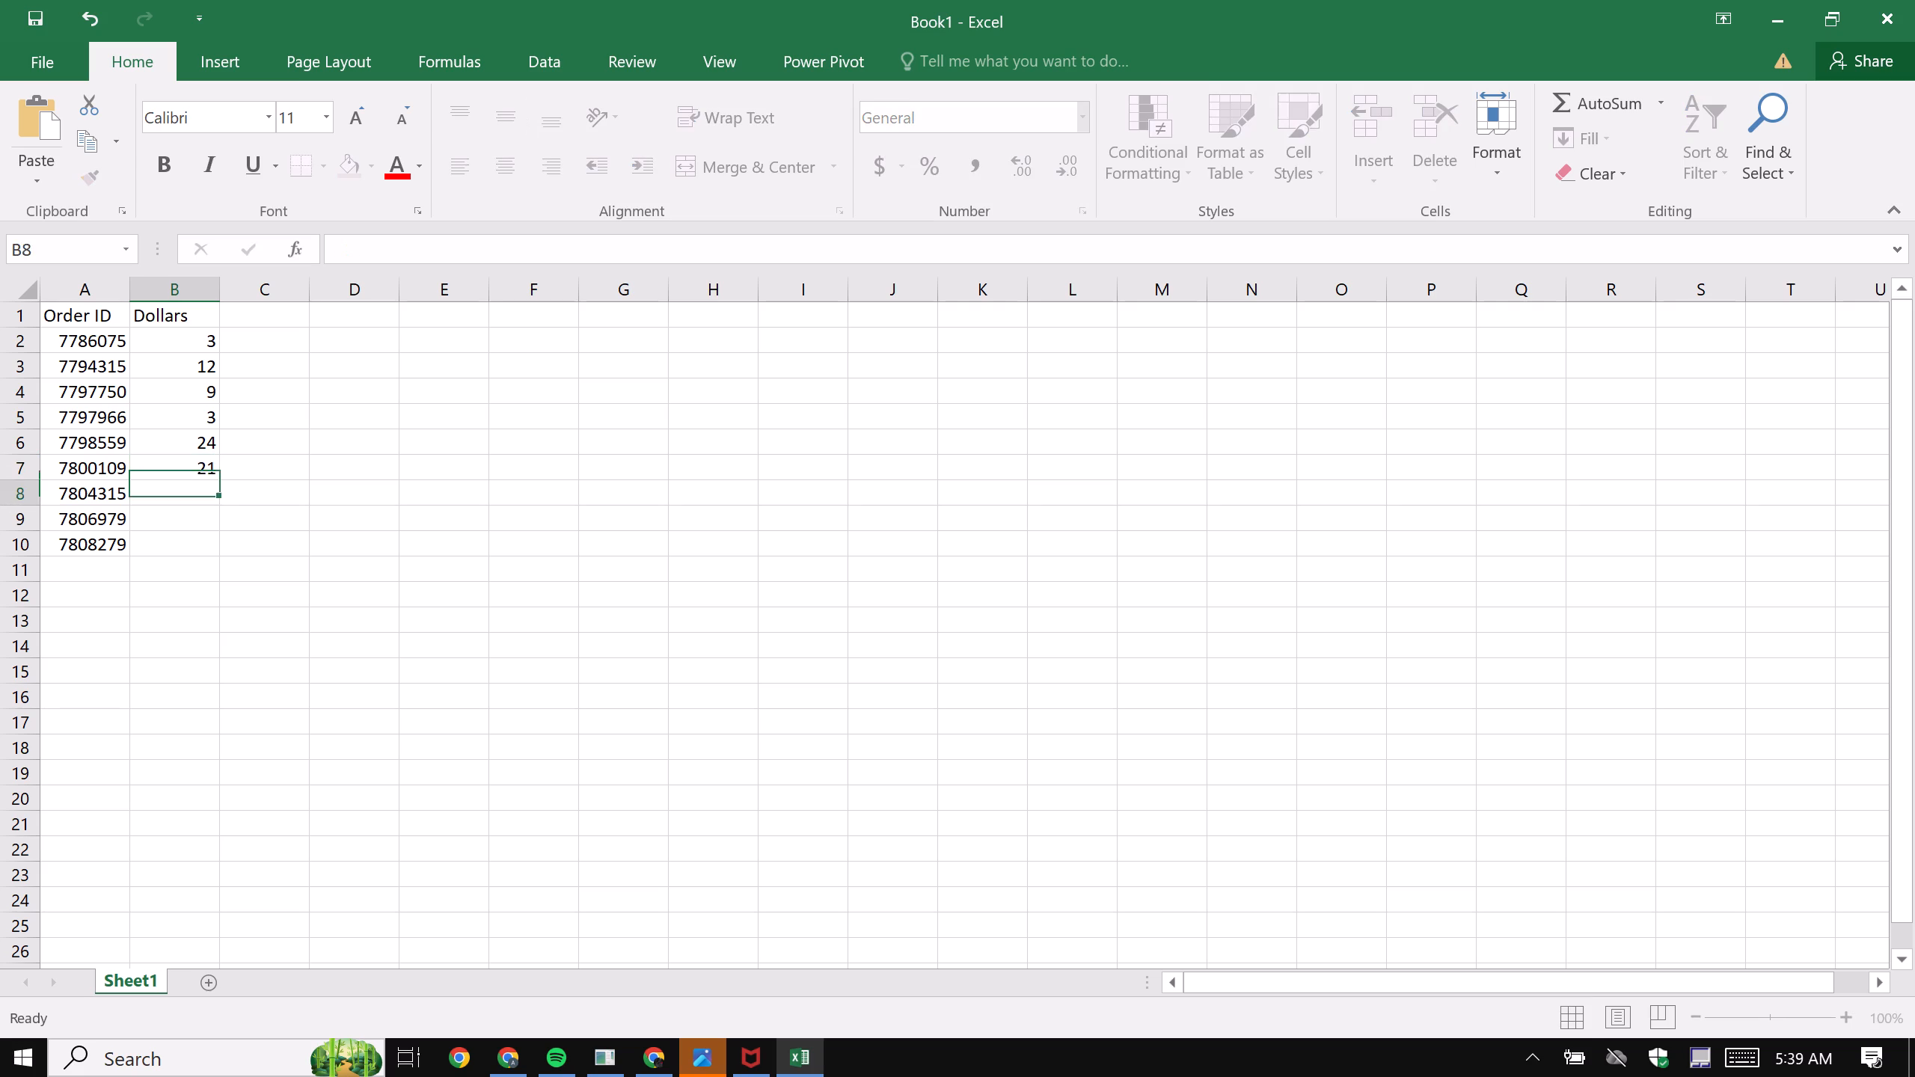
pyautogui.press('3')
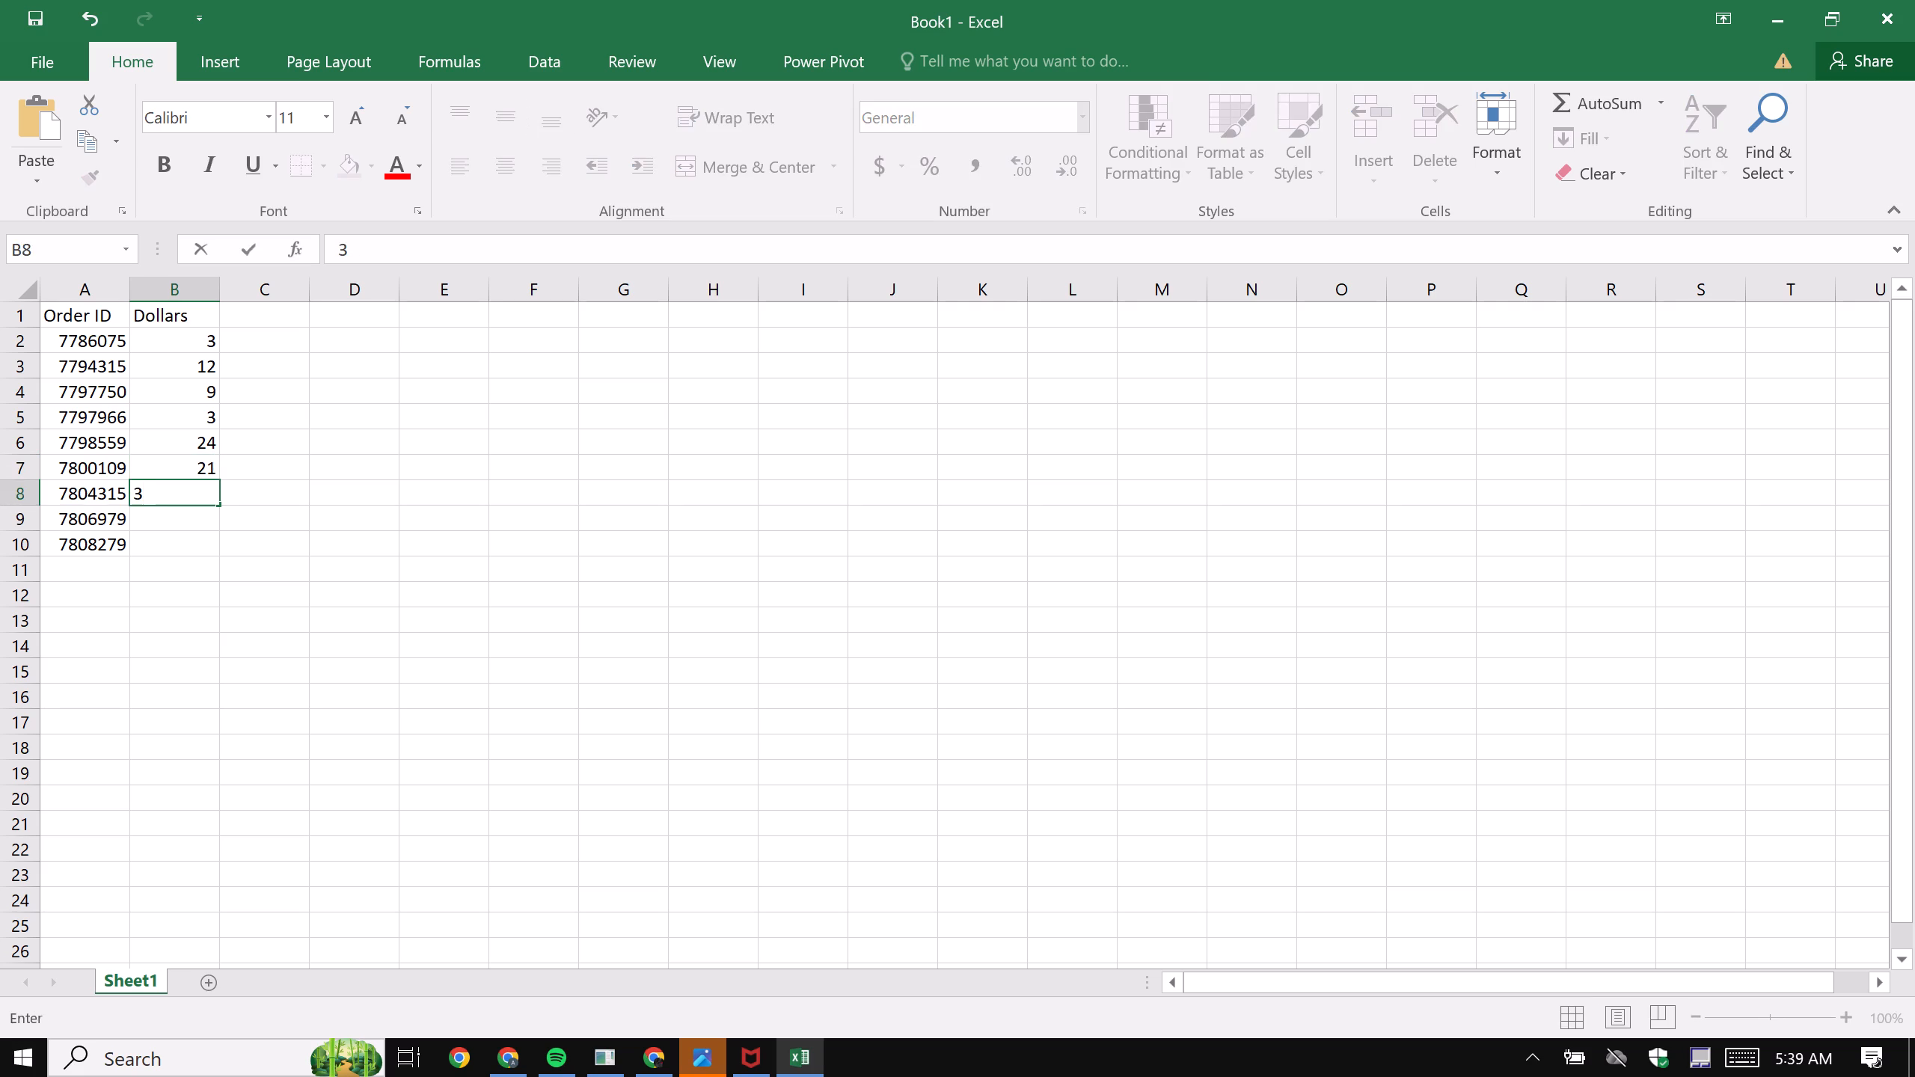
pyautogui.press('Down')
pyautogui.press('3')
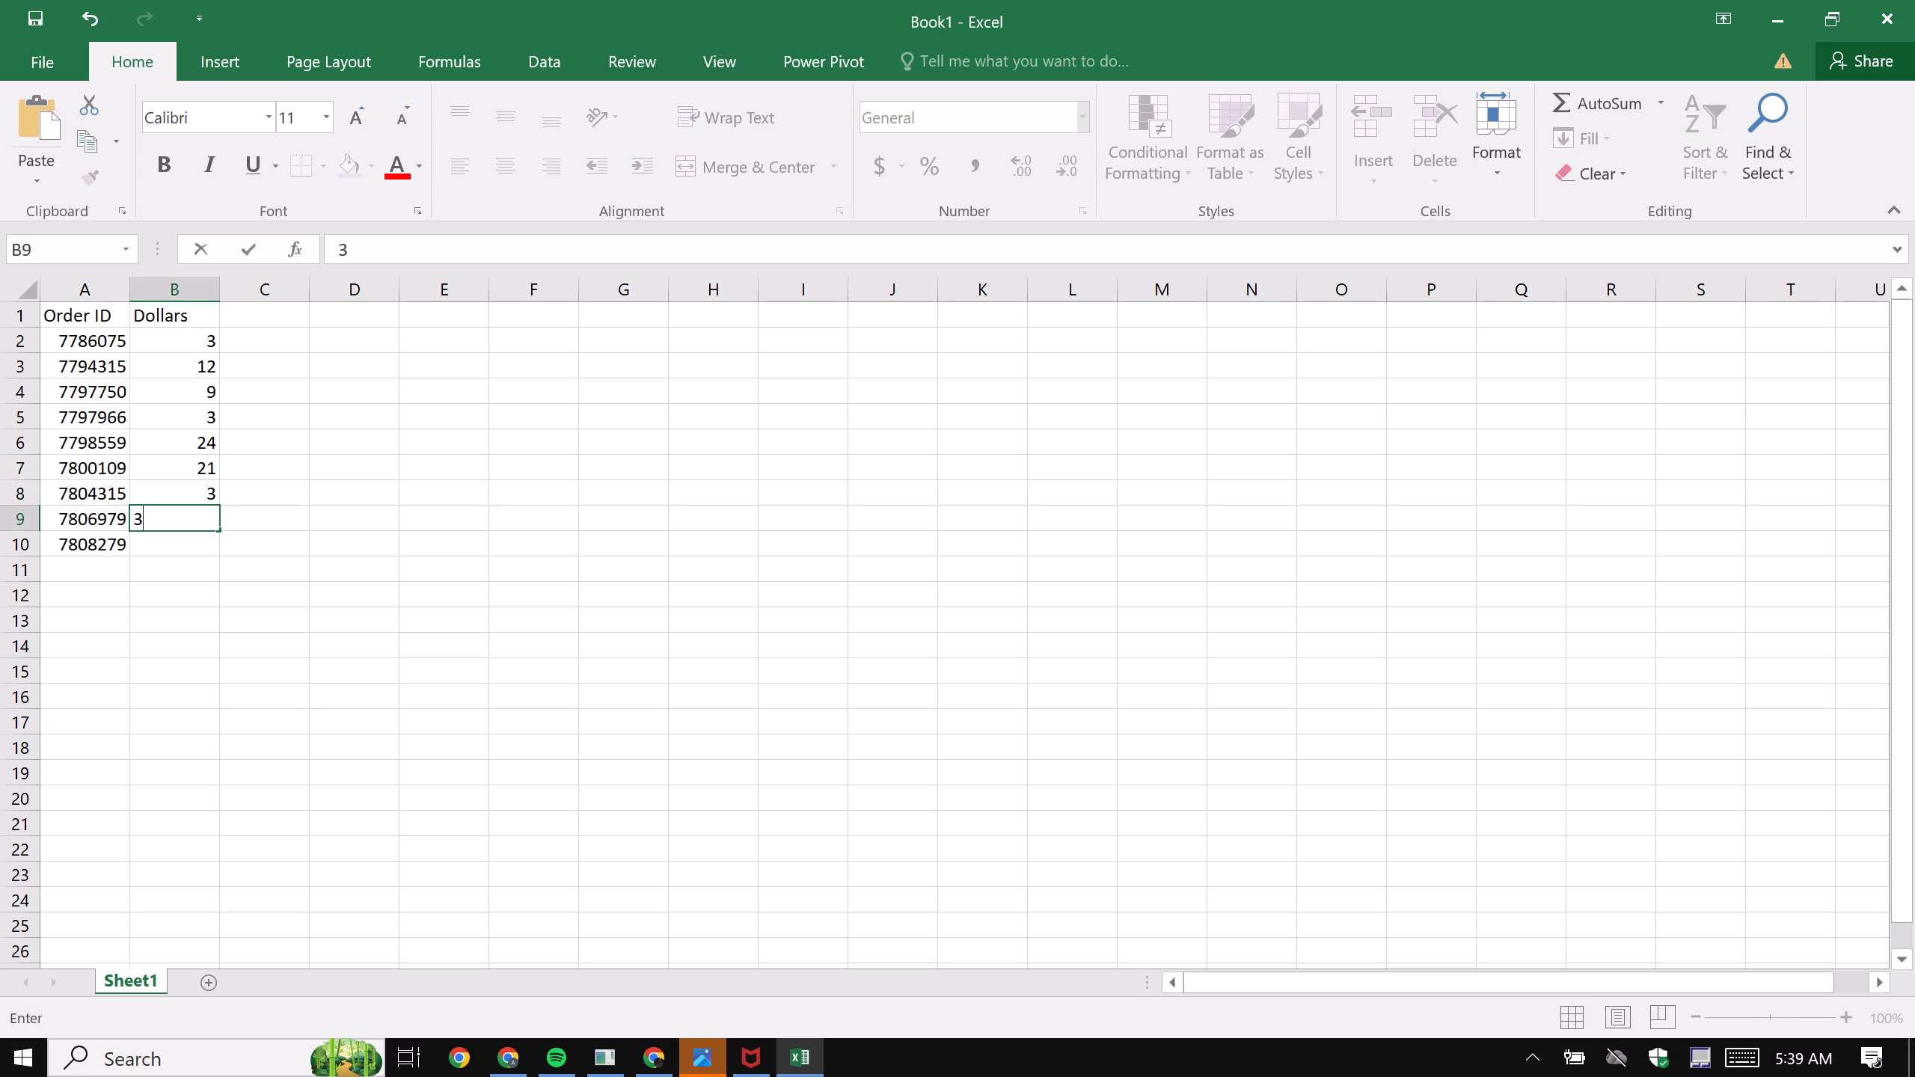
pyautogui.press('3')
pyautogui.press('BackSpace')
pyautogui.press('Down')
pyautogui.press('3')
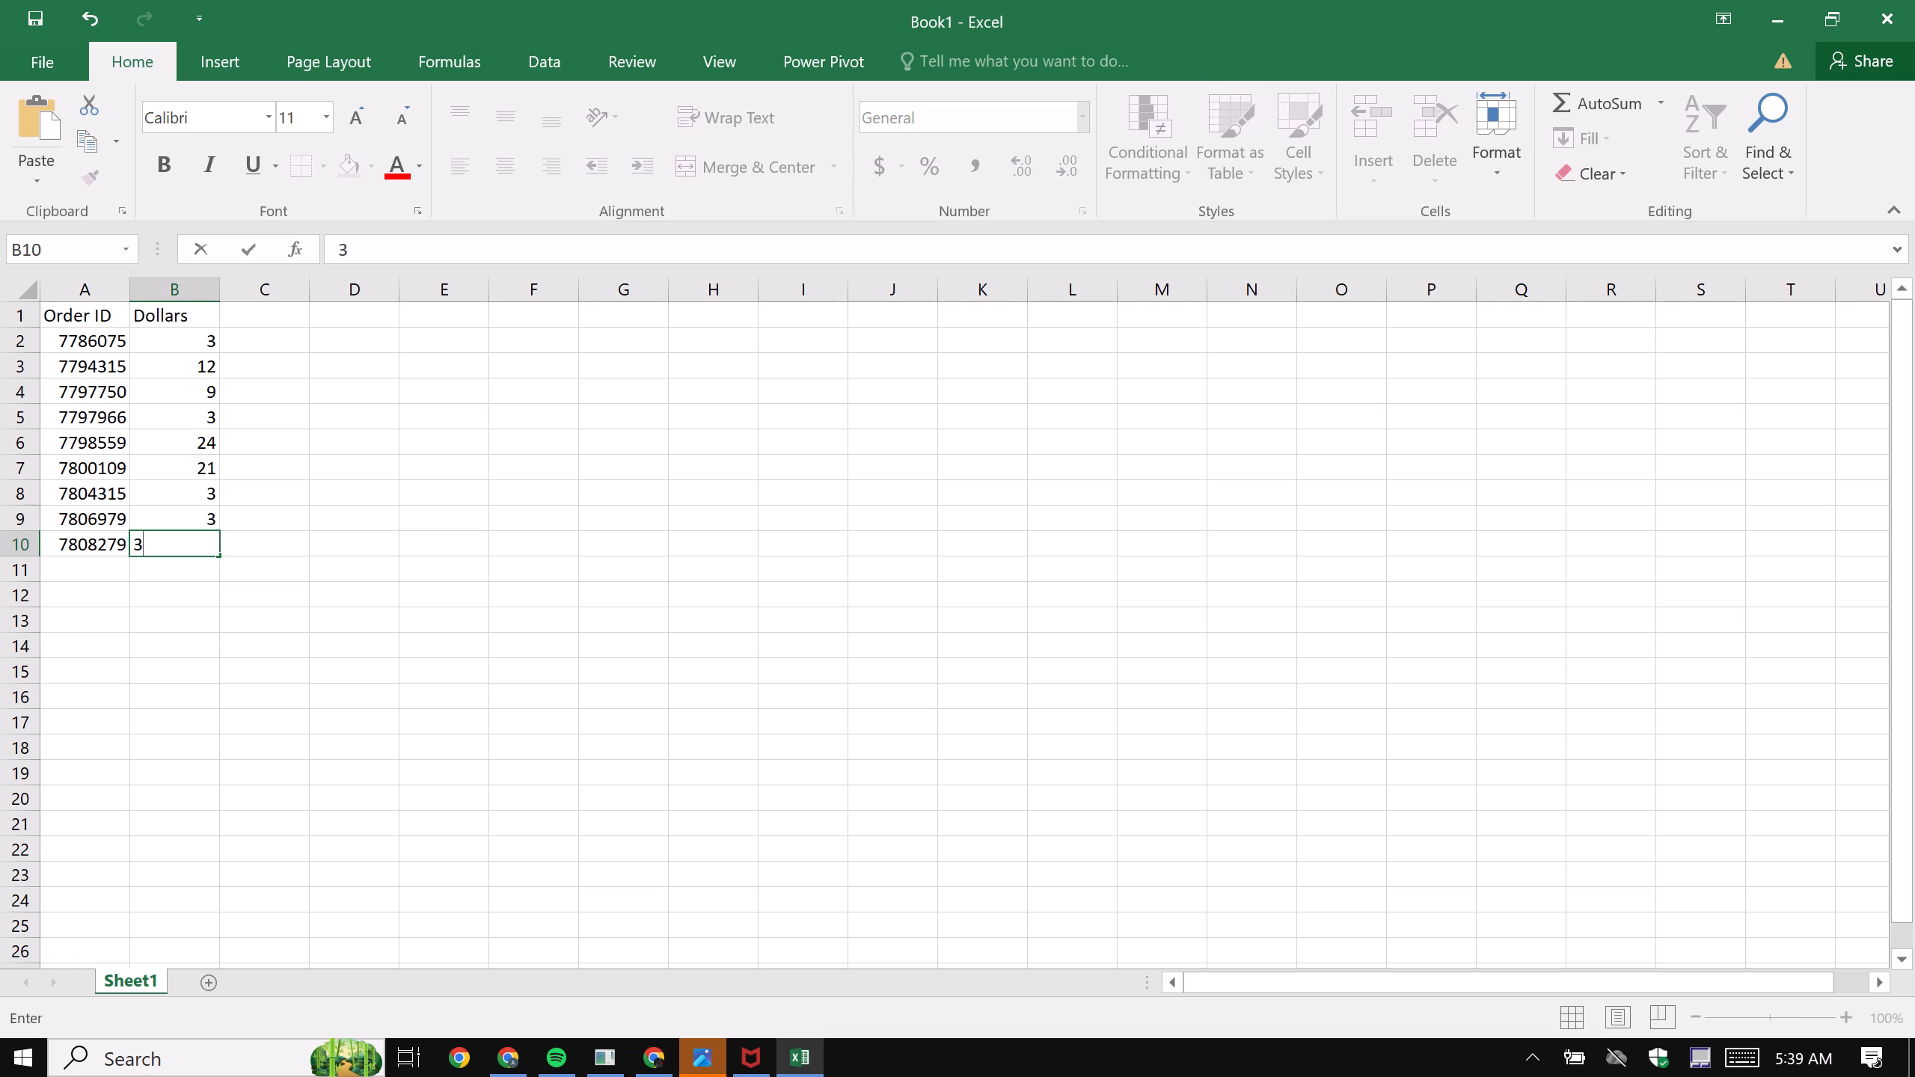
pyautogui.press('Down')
# Enter the names Saka, Peter and Robic in cells C3 to C5 beside the dollar amounts.
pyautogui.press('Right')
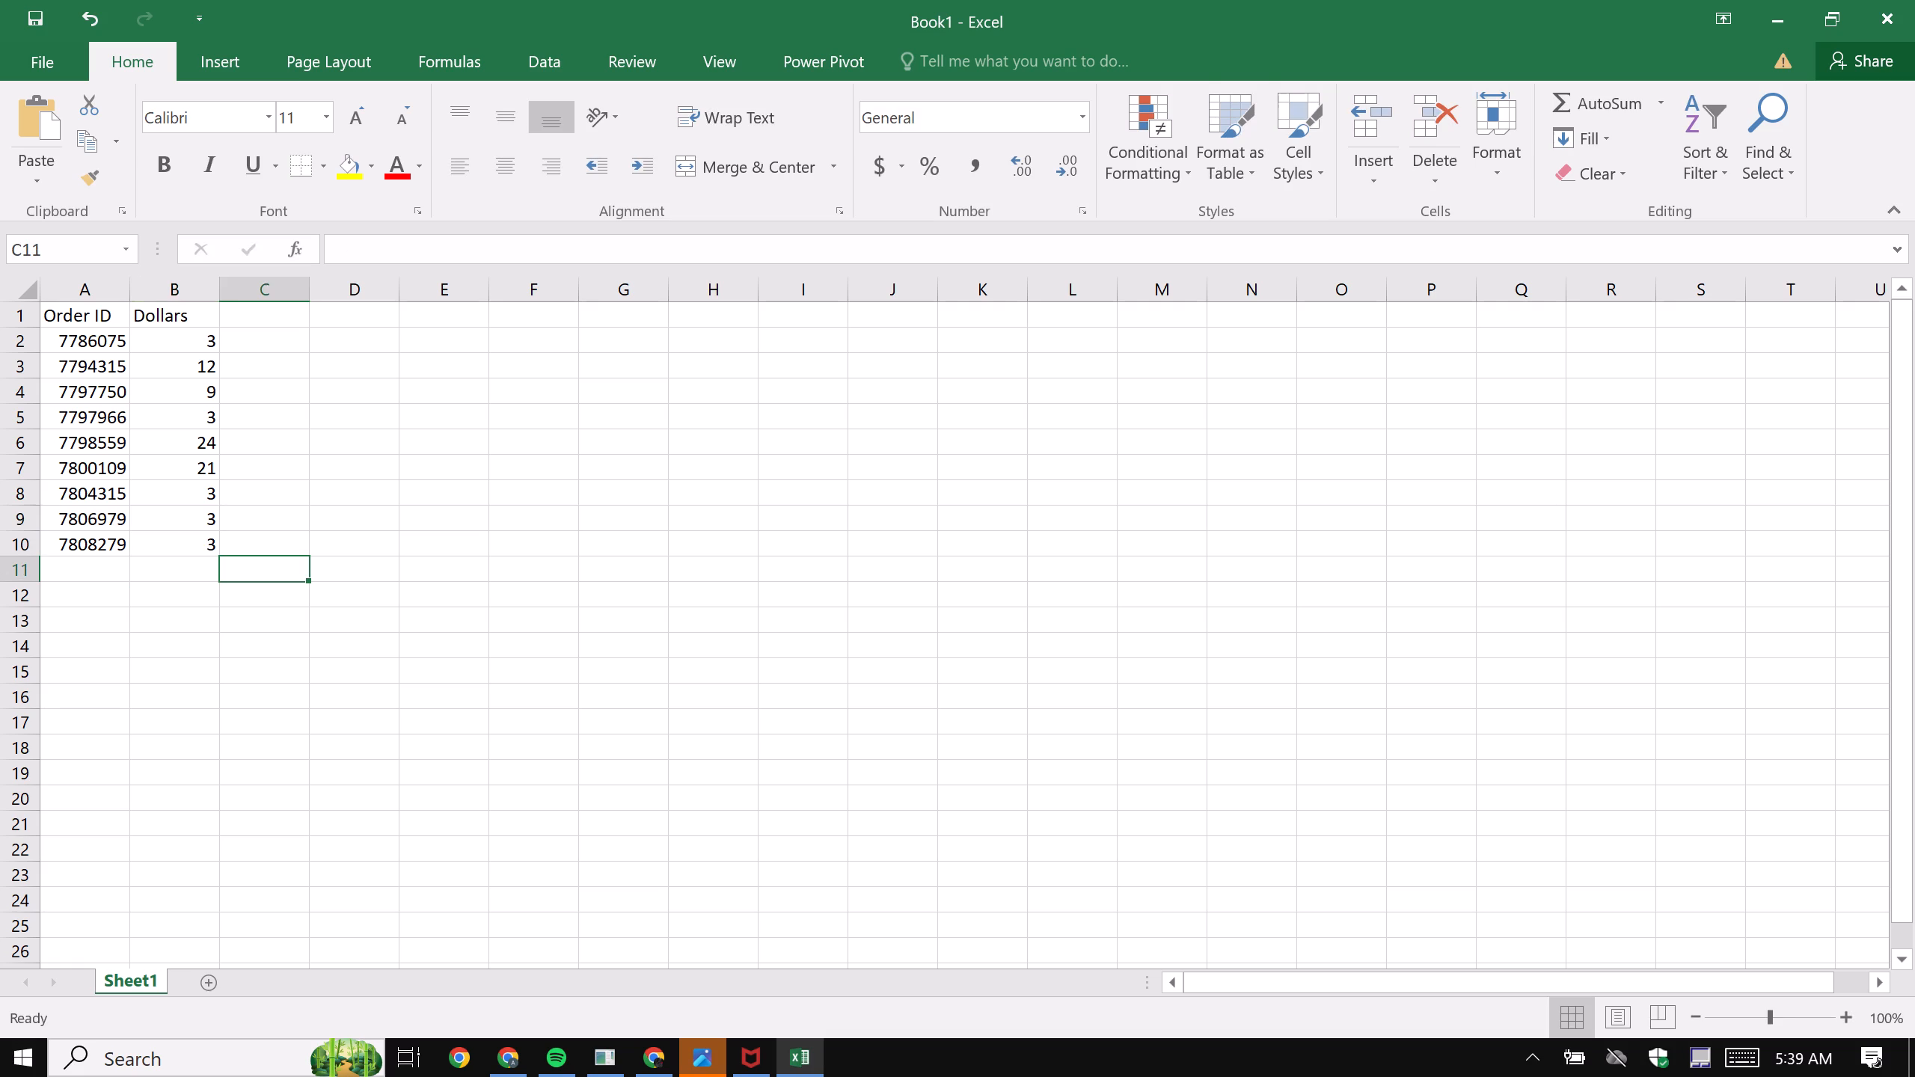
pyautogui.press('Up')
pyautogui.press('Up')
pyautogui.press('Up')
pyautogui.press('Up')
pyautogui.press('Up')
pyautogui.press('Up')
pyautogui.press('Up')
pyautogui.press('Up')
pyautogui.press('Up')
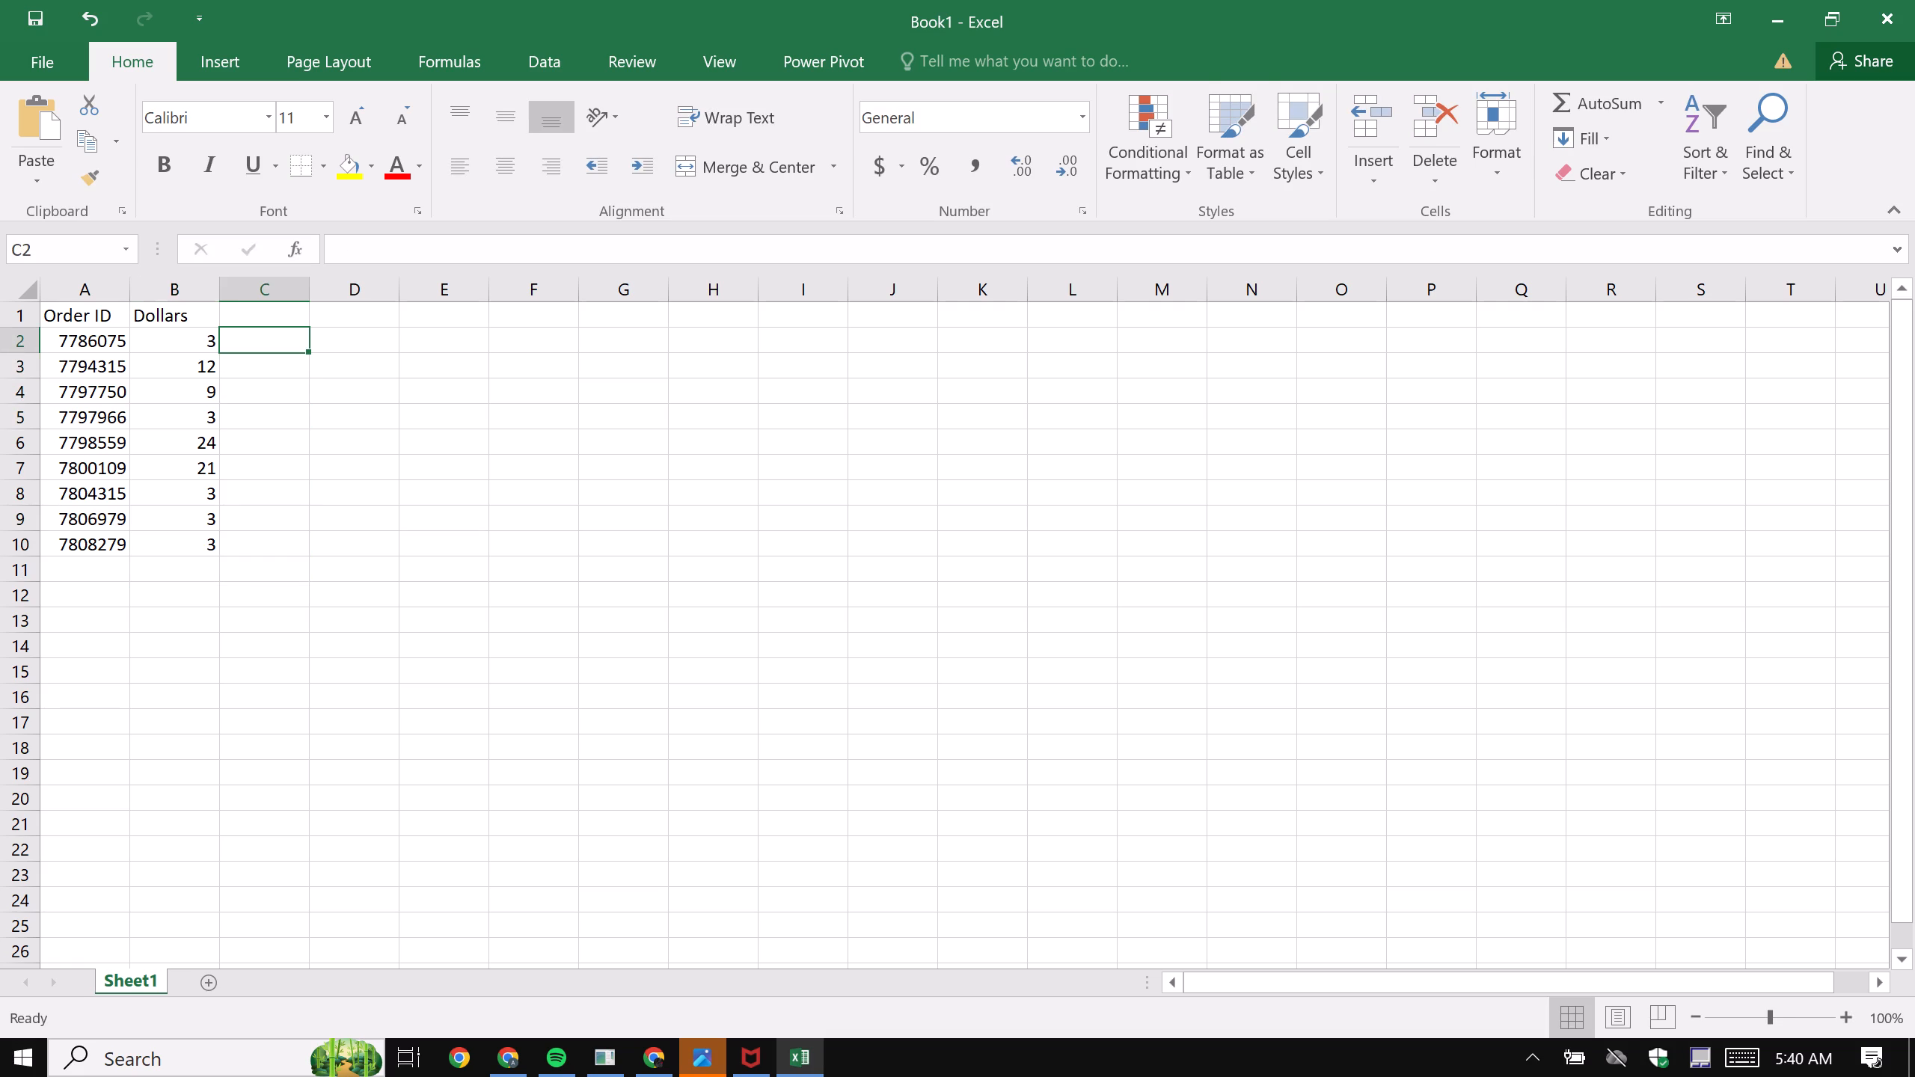
pyautogui.click(273, 364)
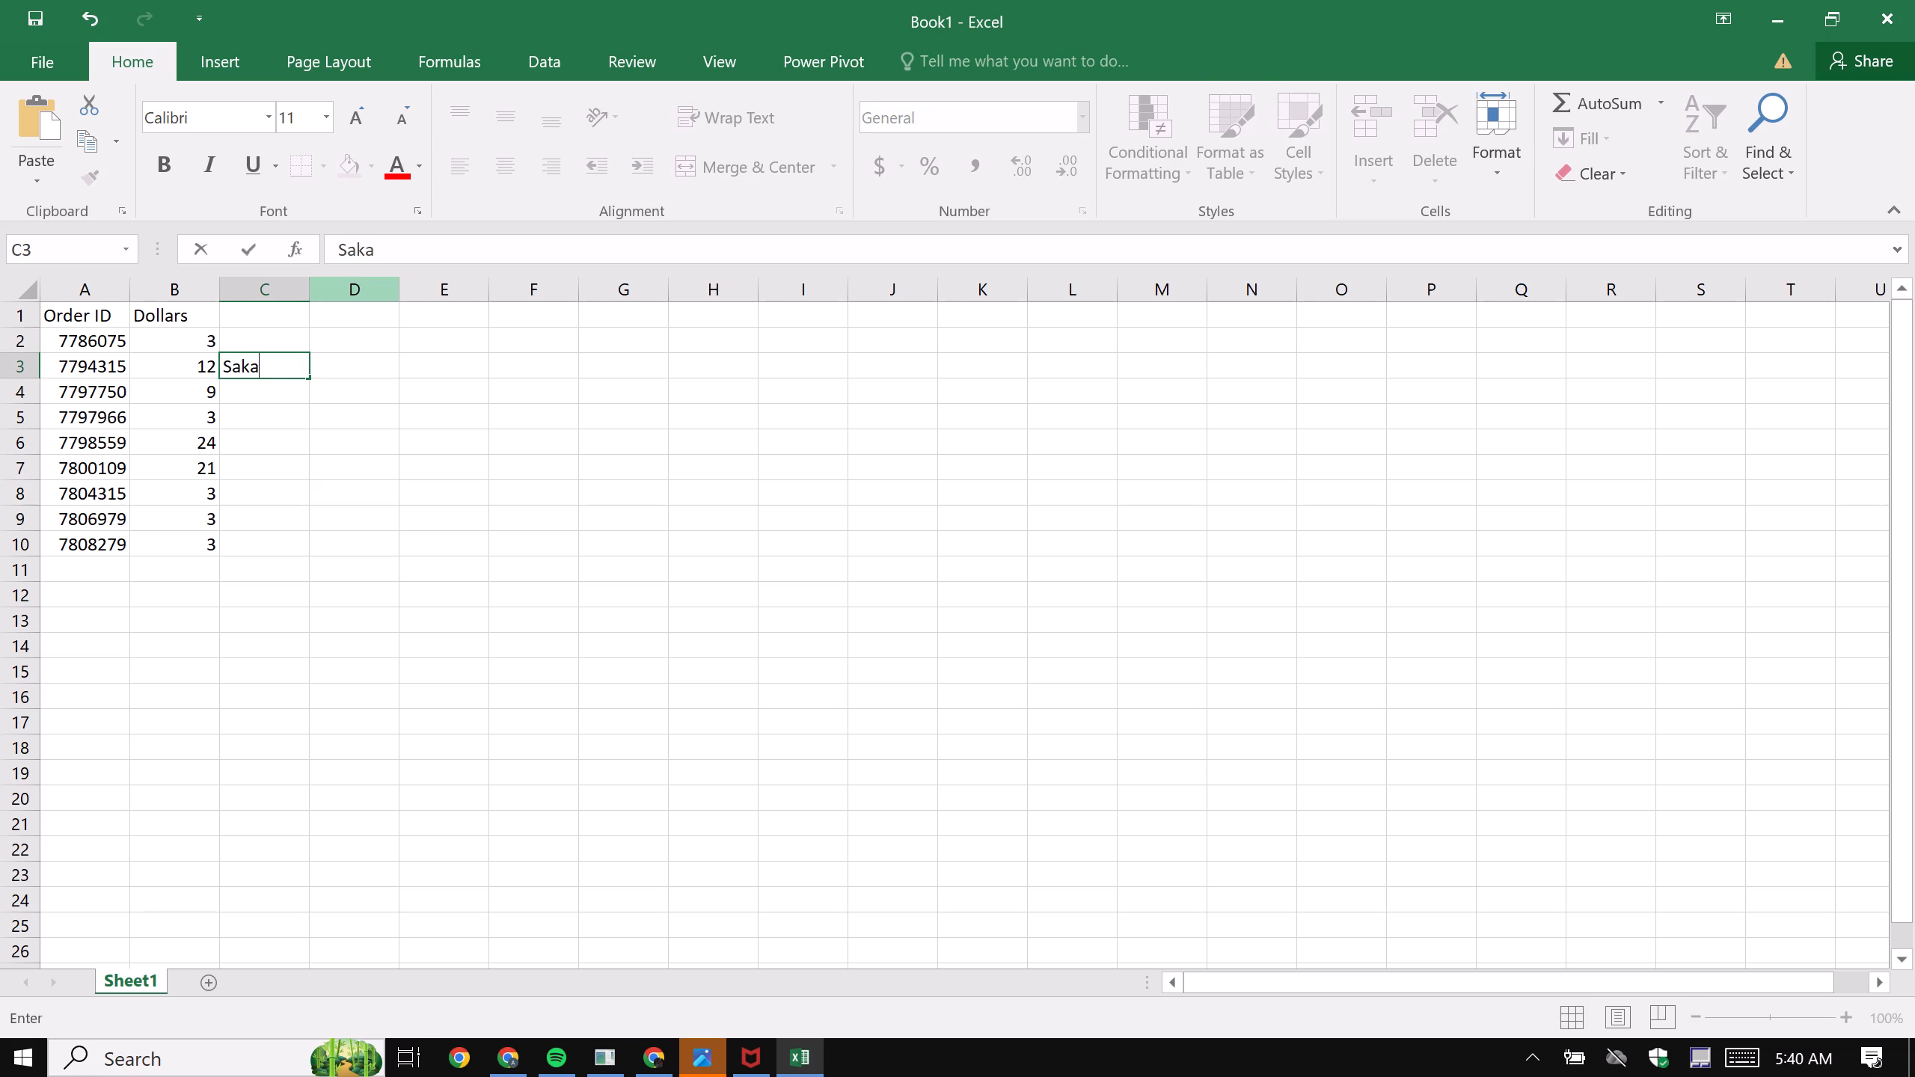
pyautogui.press('Down')
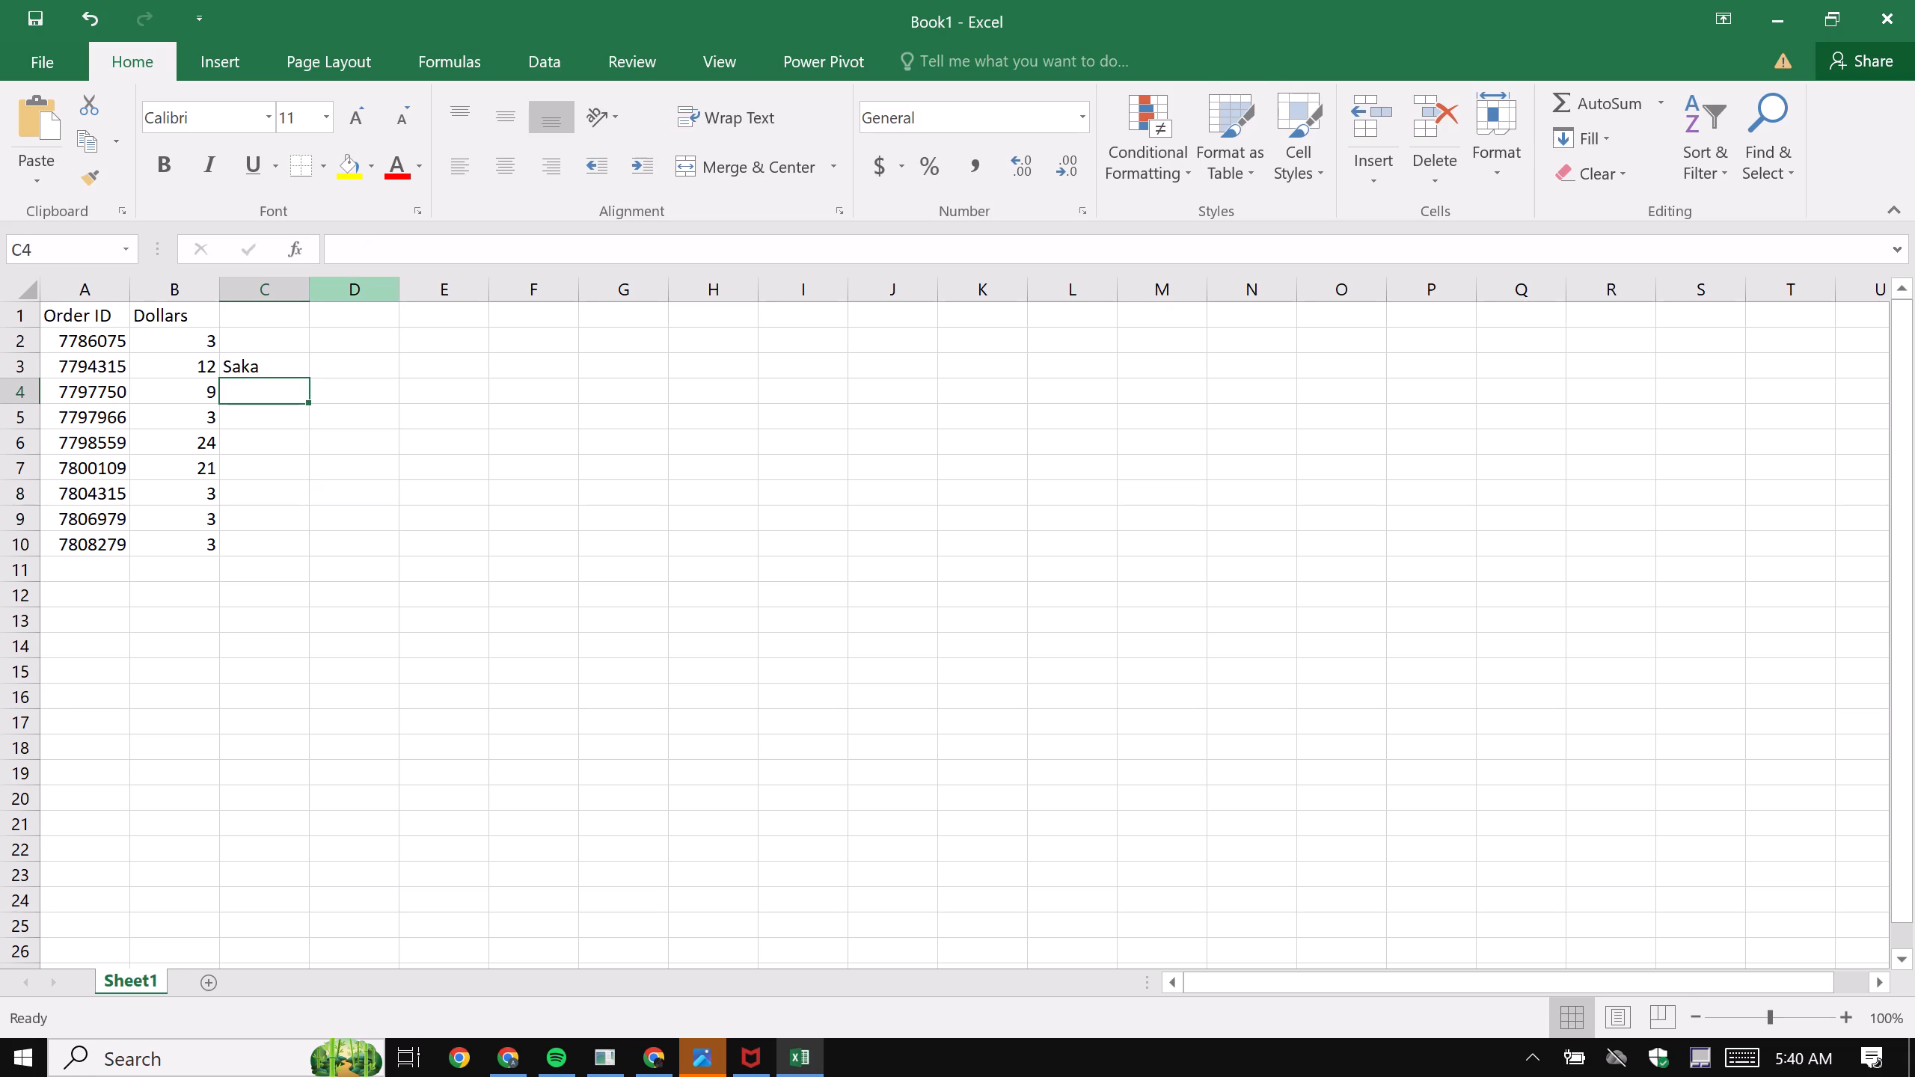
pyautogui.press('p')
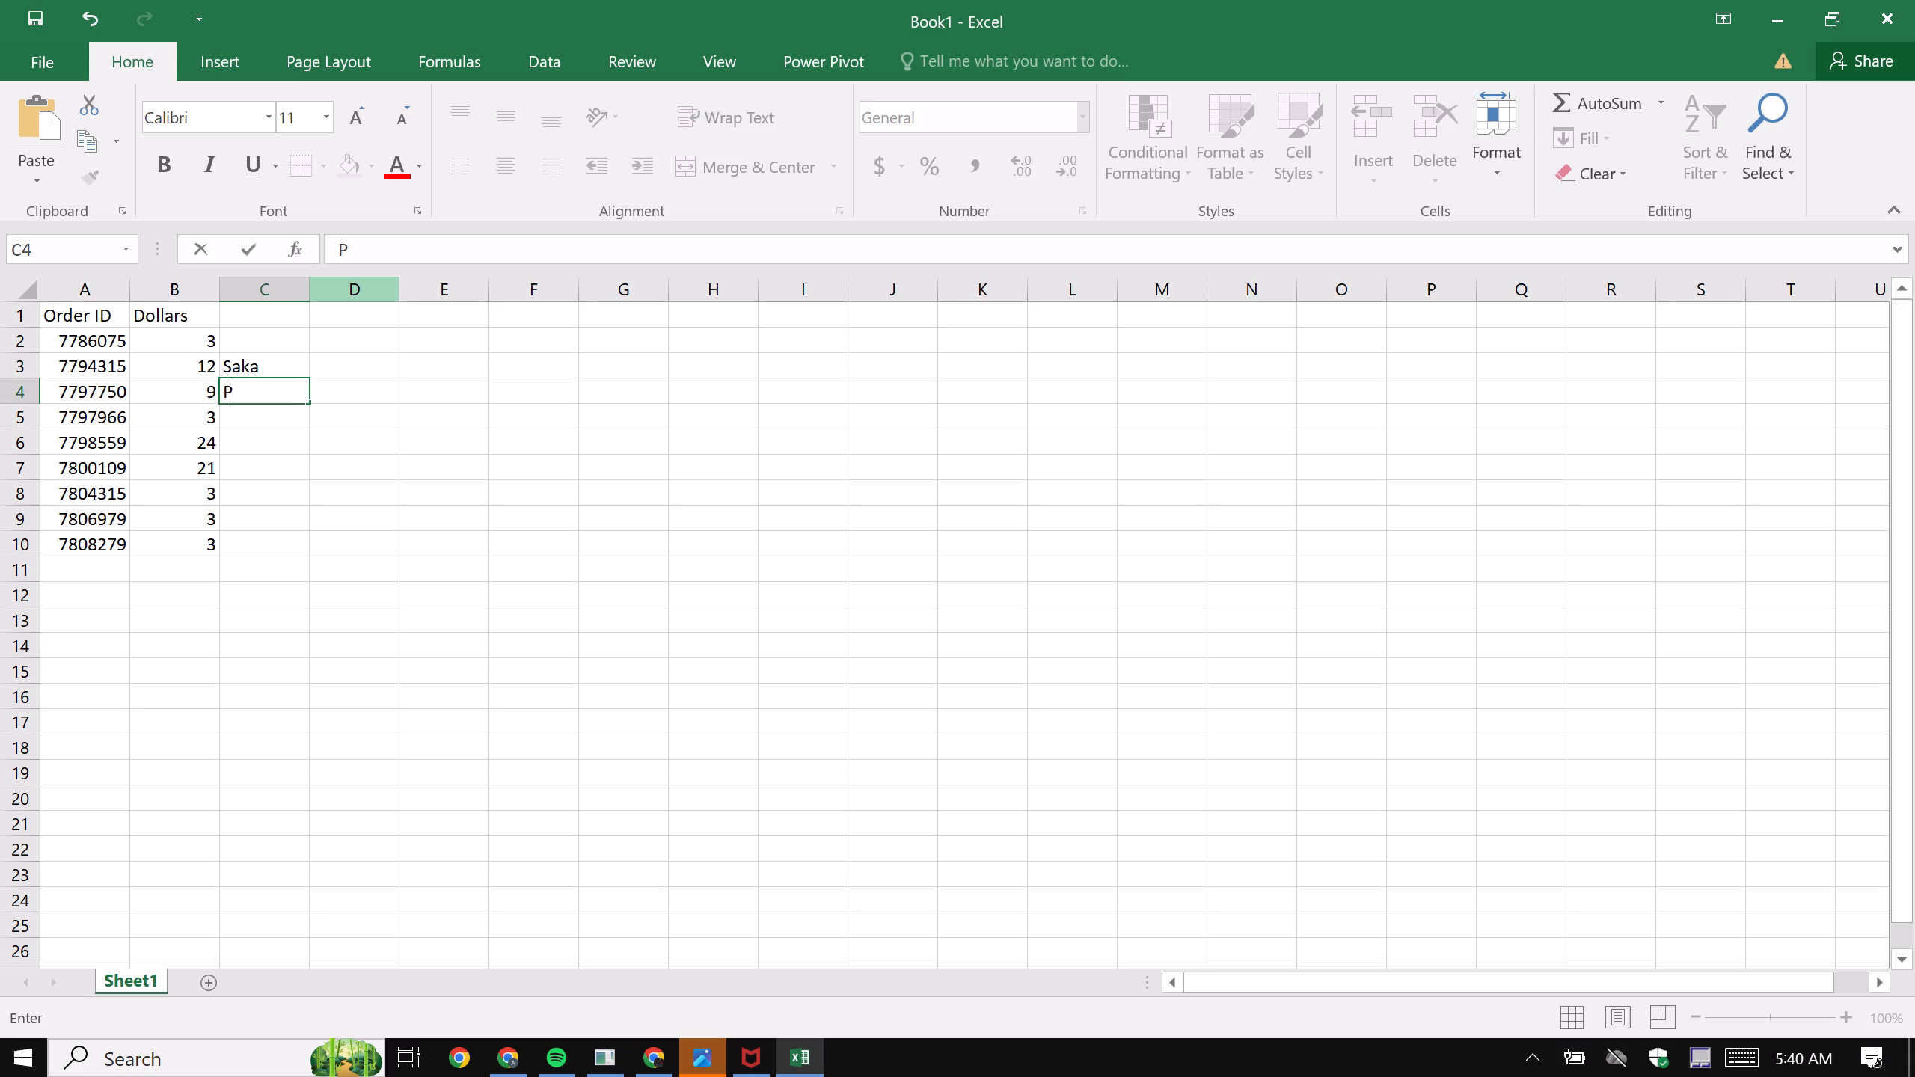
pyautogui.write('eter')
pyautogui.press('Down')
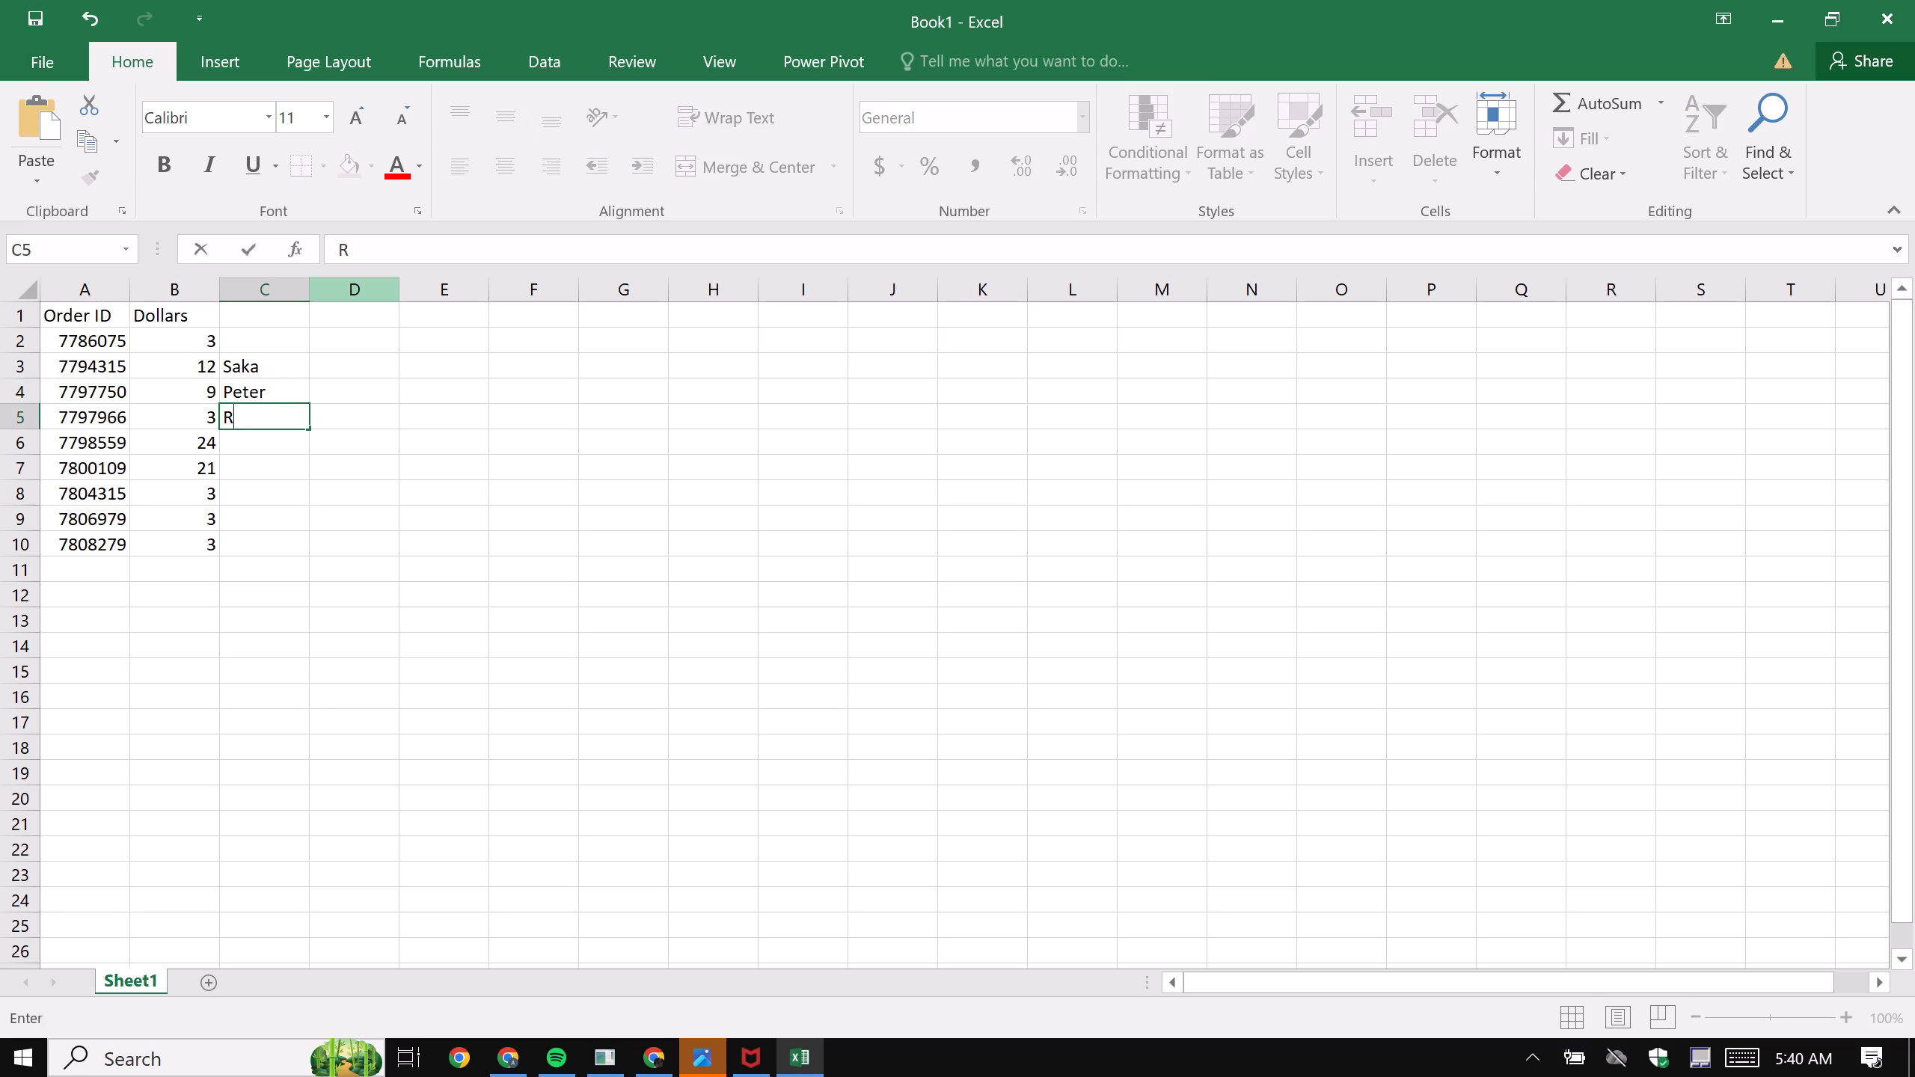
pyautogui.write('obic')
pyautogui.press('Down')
# Enter the names Robic, Peter, Peter, Saka and Peter in cells C6 to C10.
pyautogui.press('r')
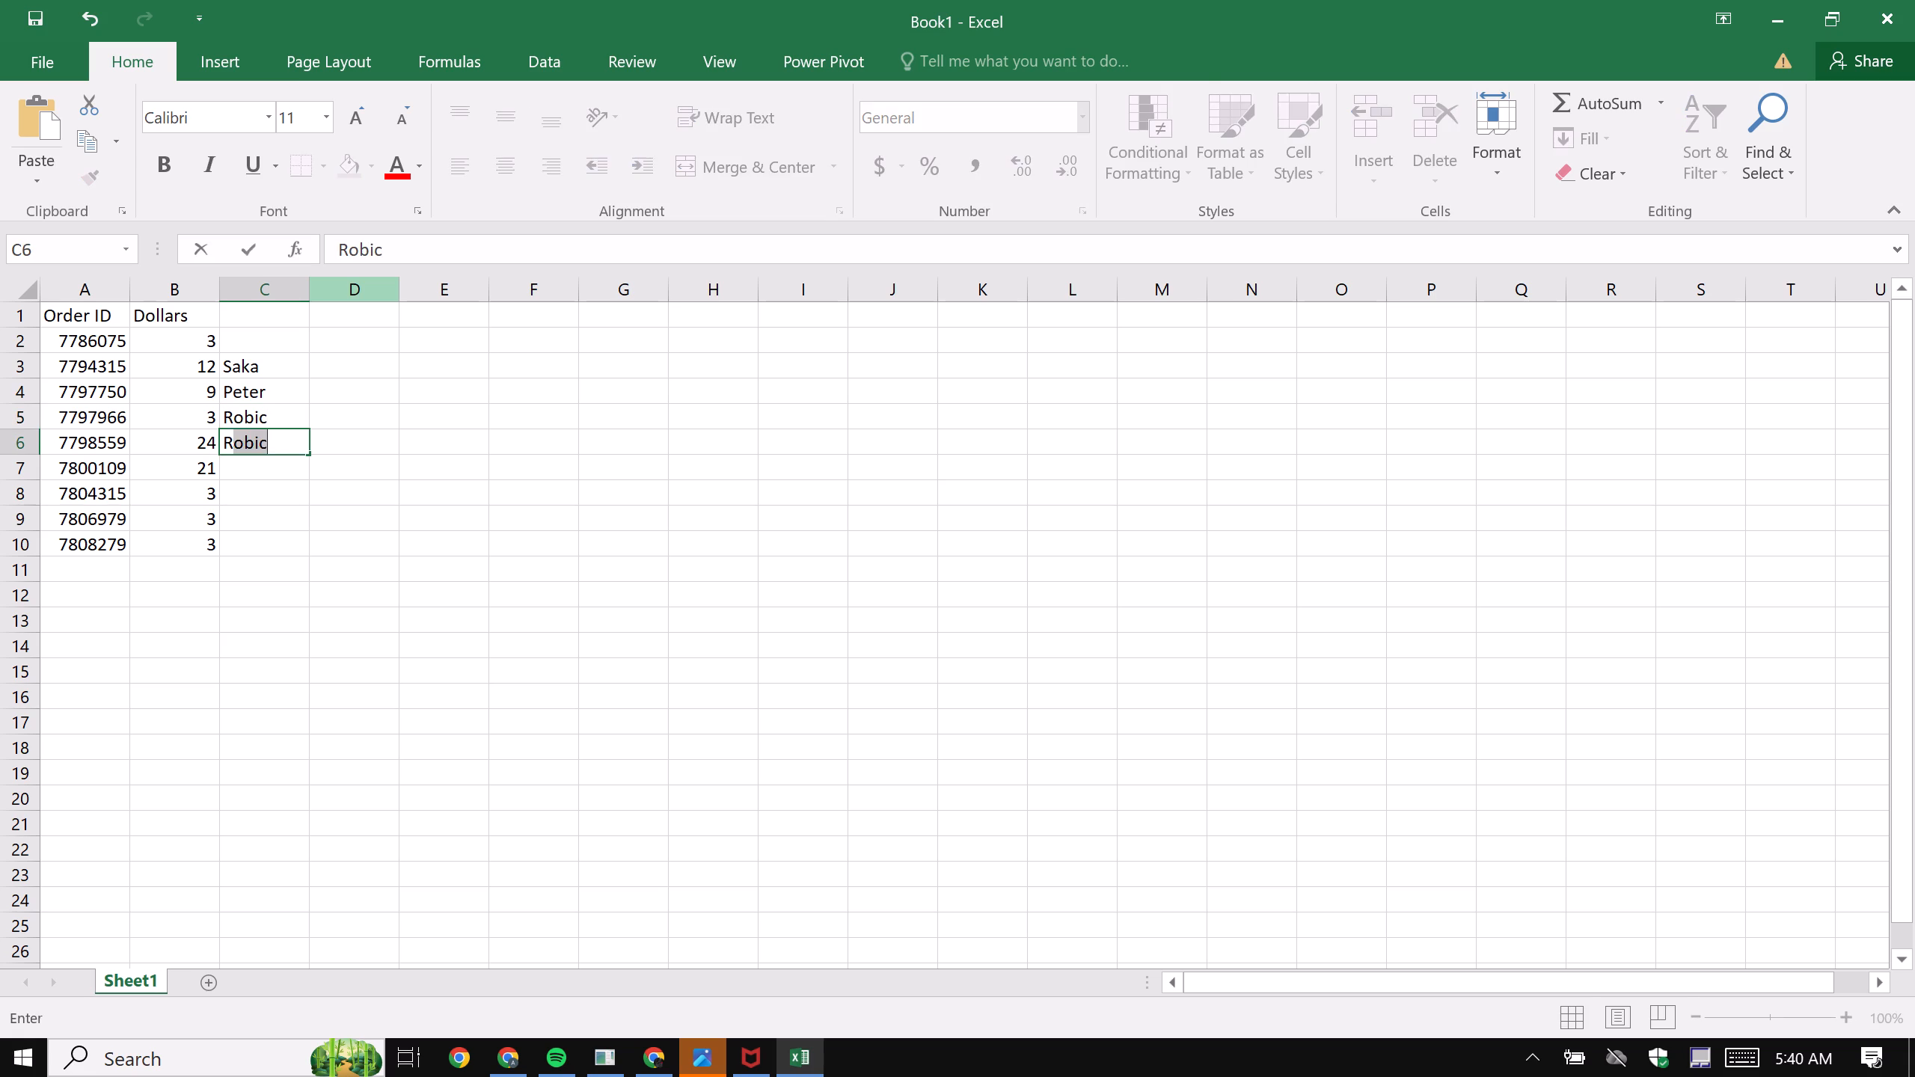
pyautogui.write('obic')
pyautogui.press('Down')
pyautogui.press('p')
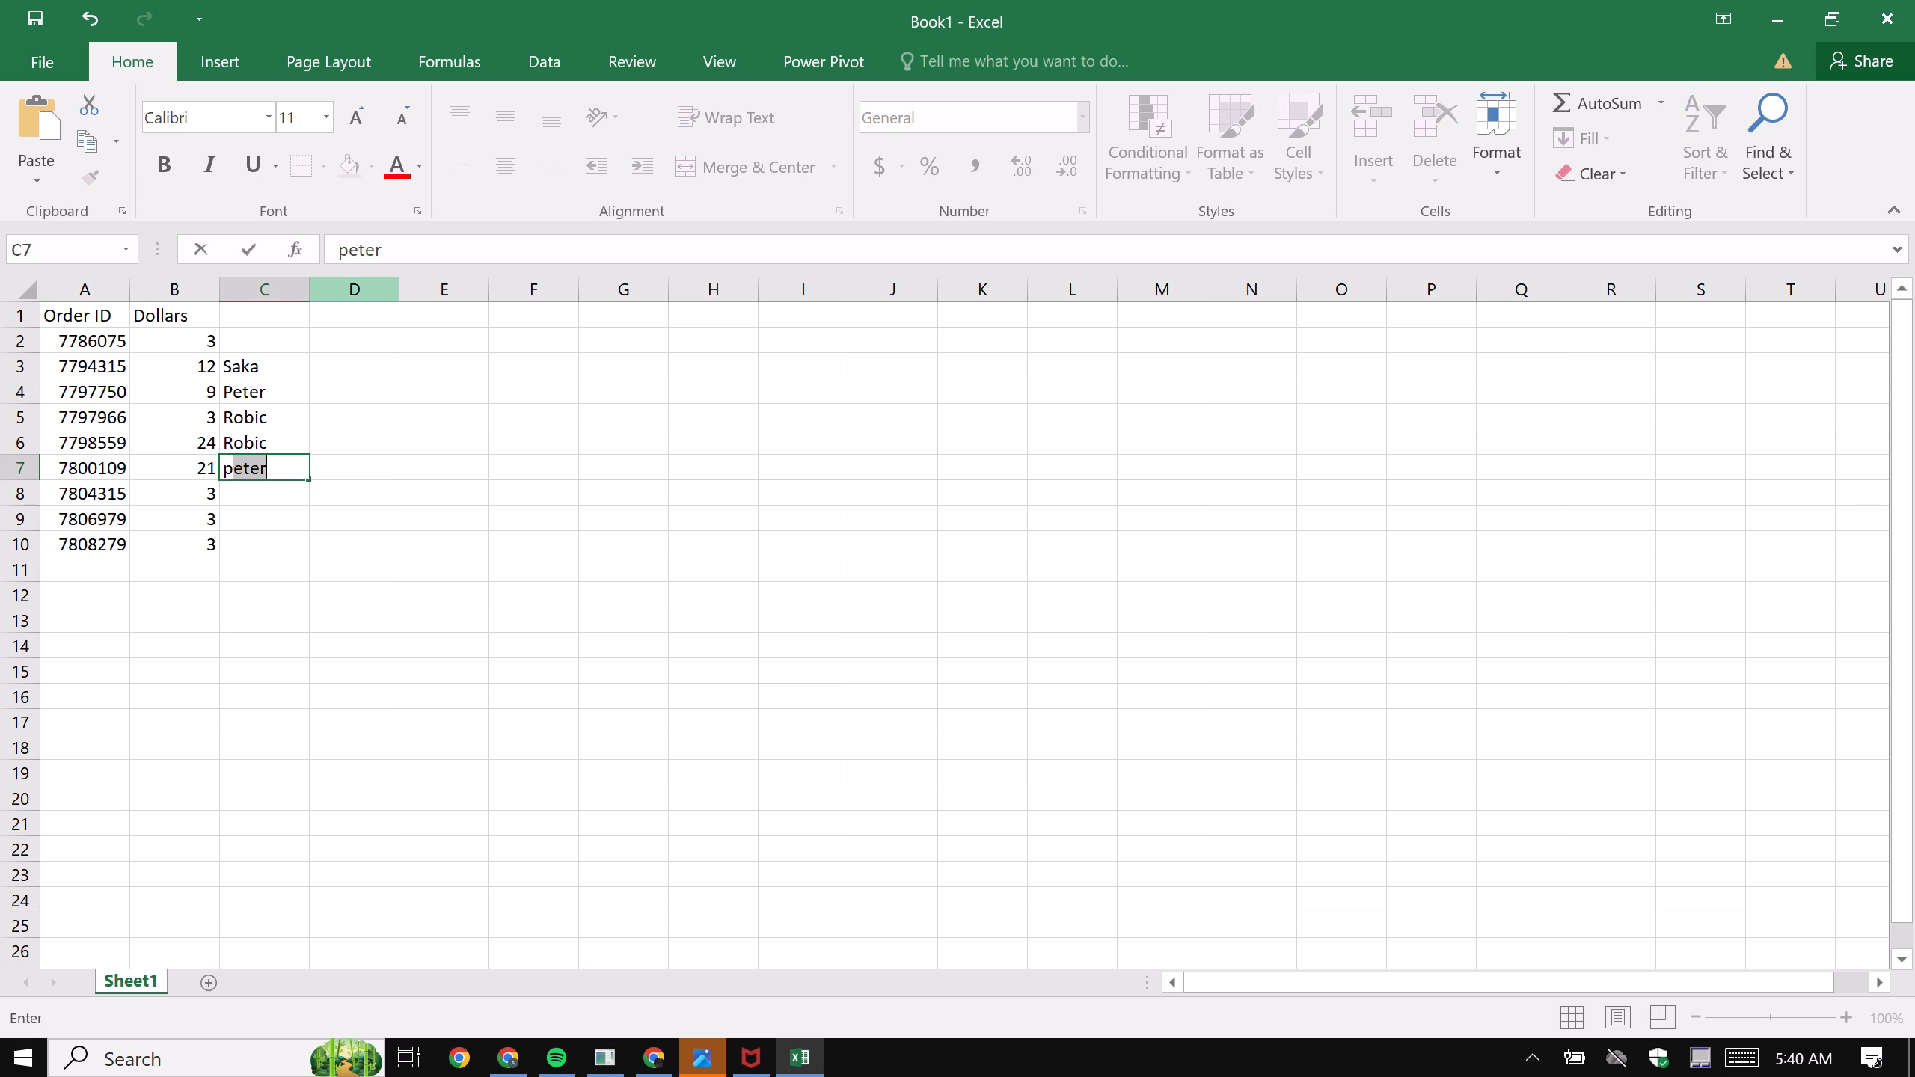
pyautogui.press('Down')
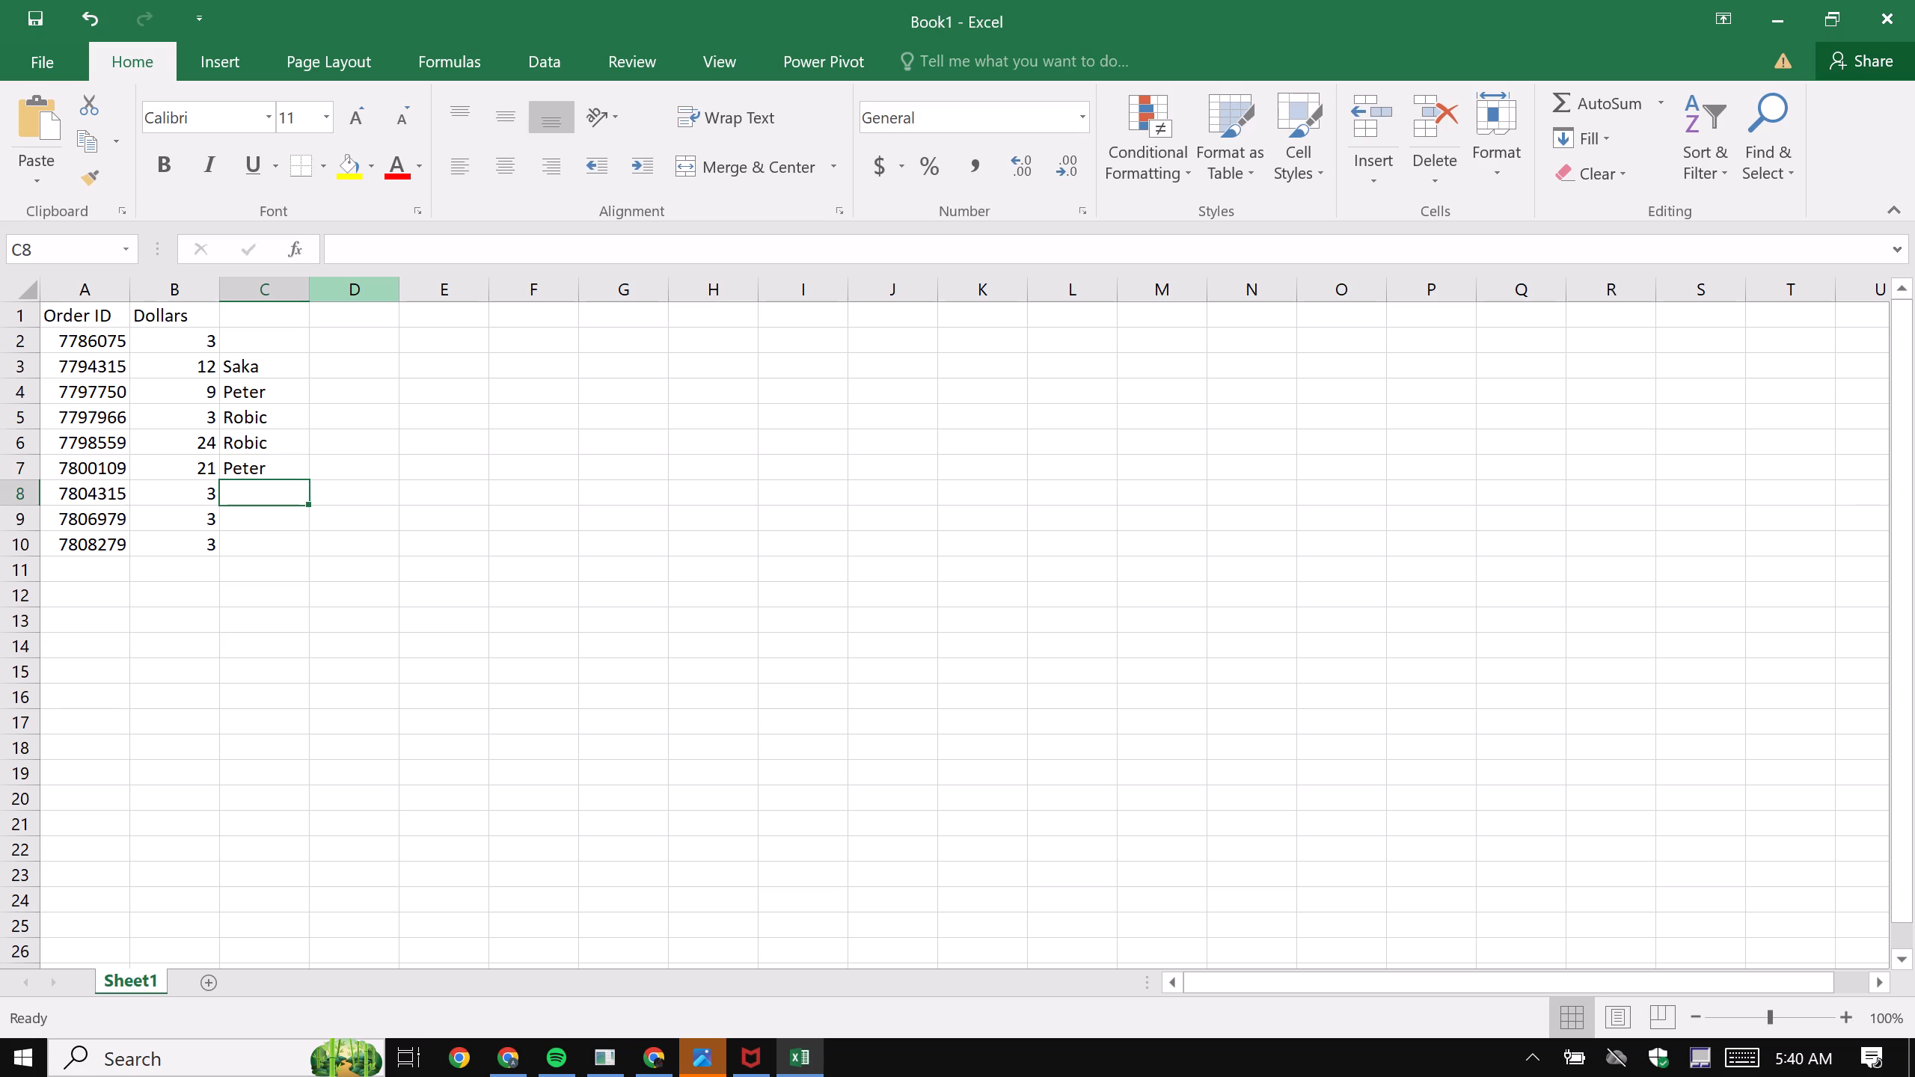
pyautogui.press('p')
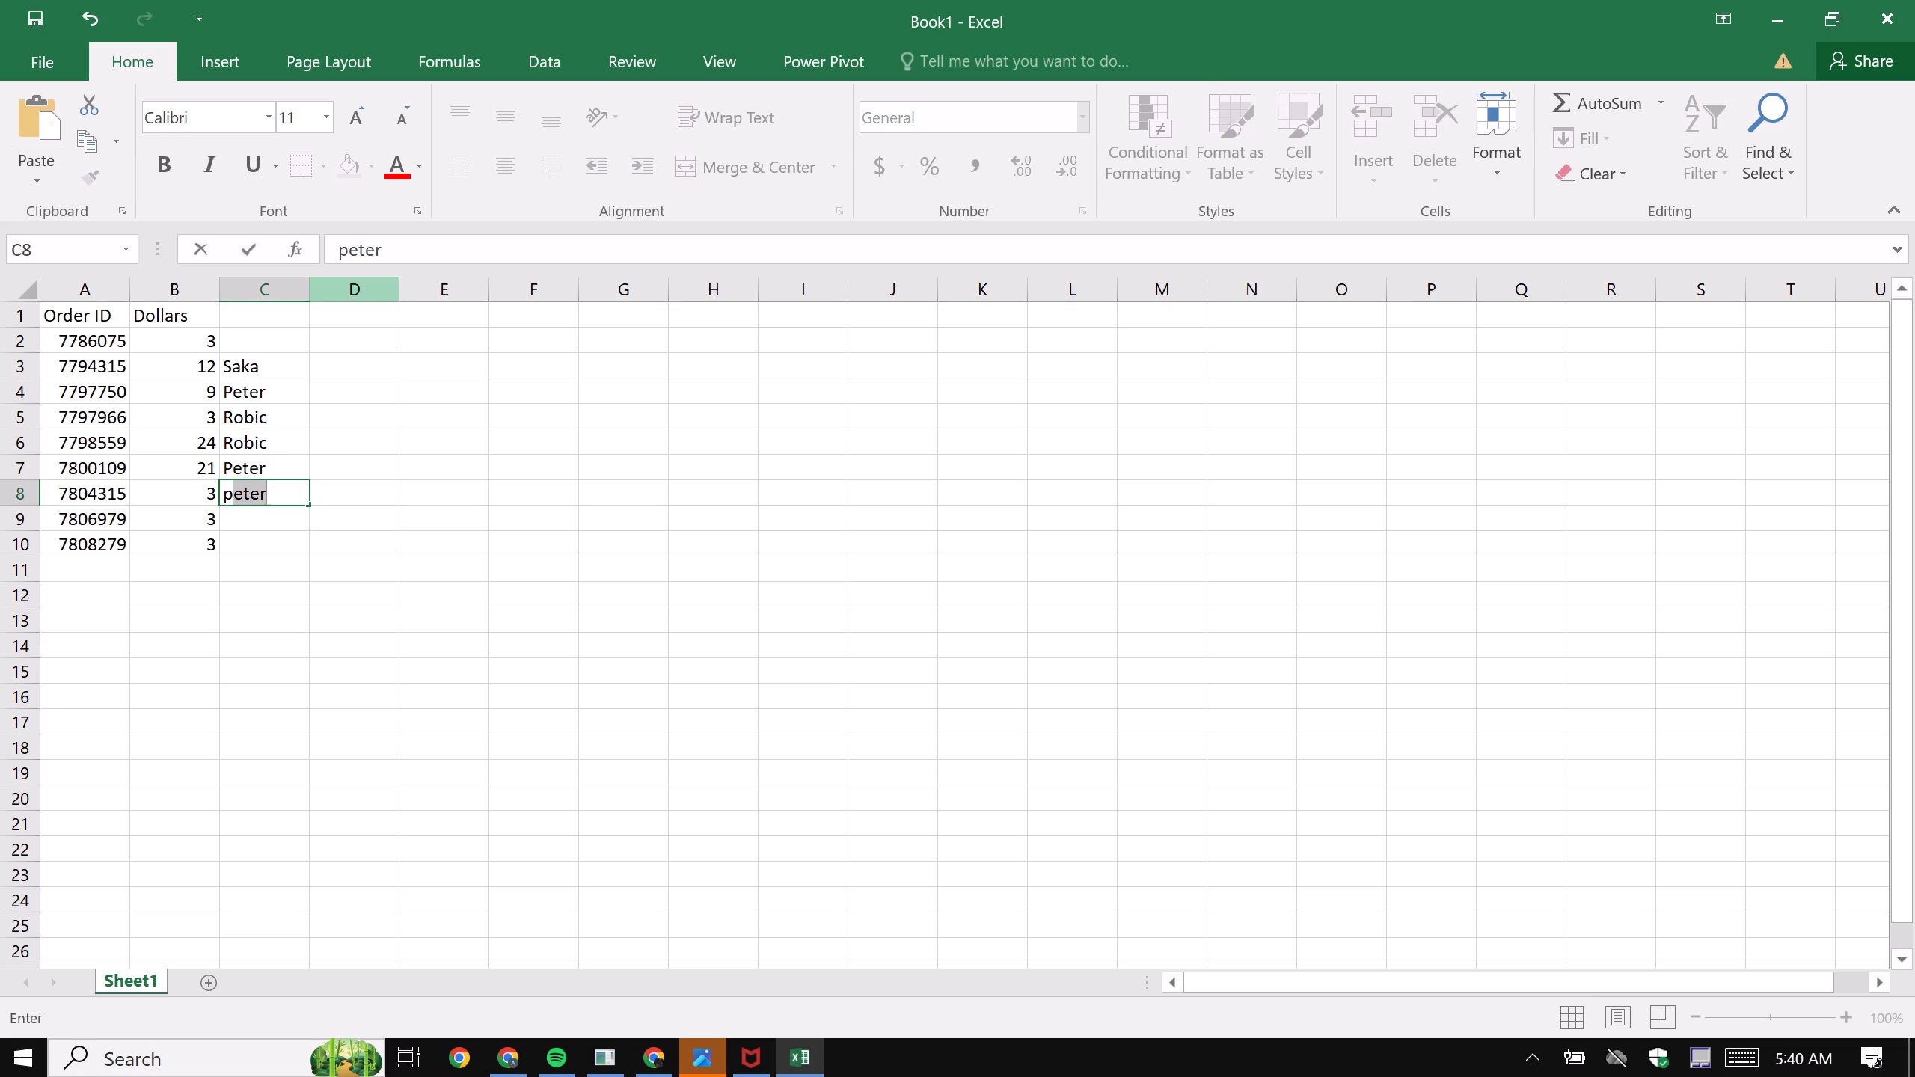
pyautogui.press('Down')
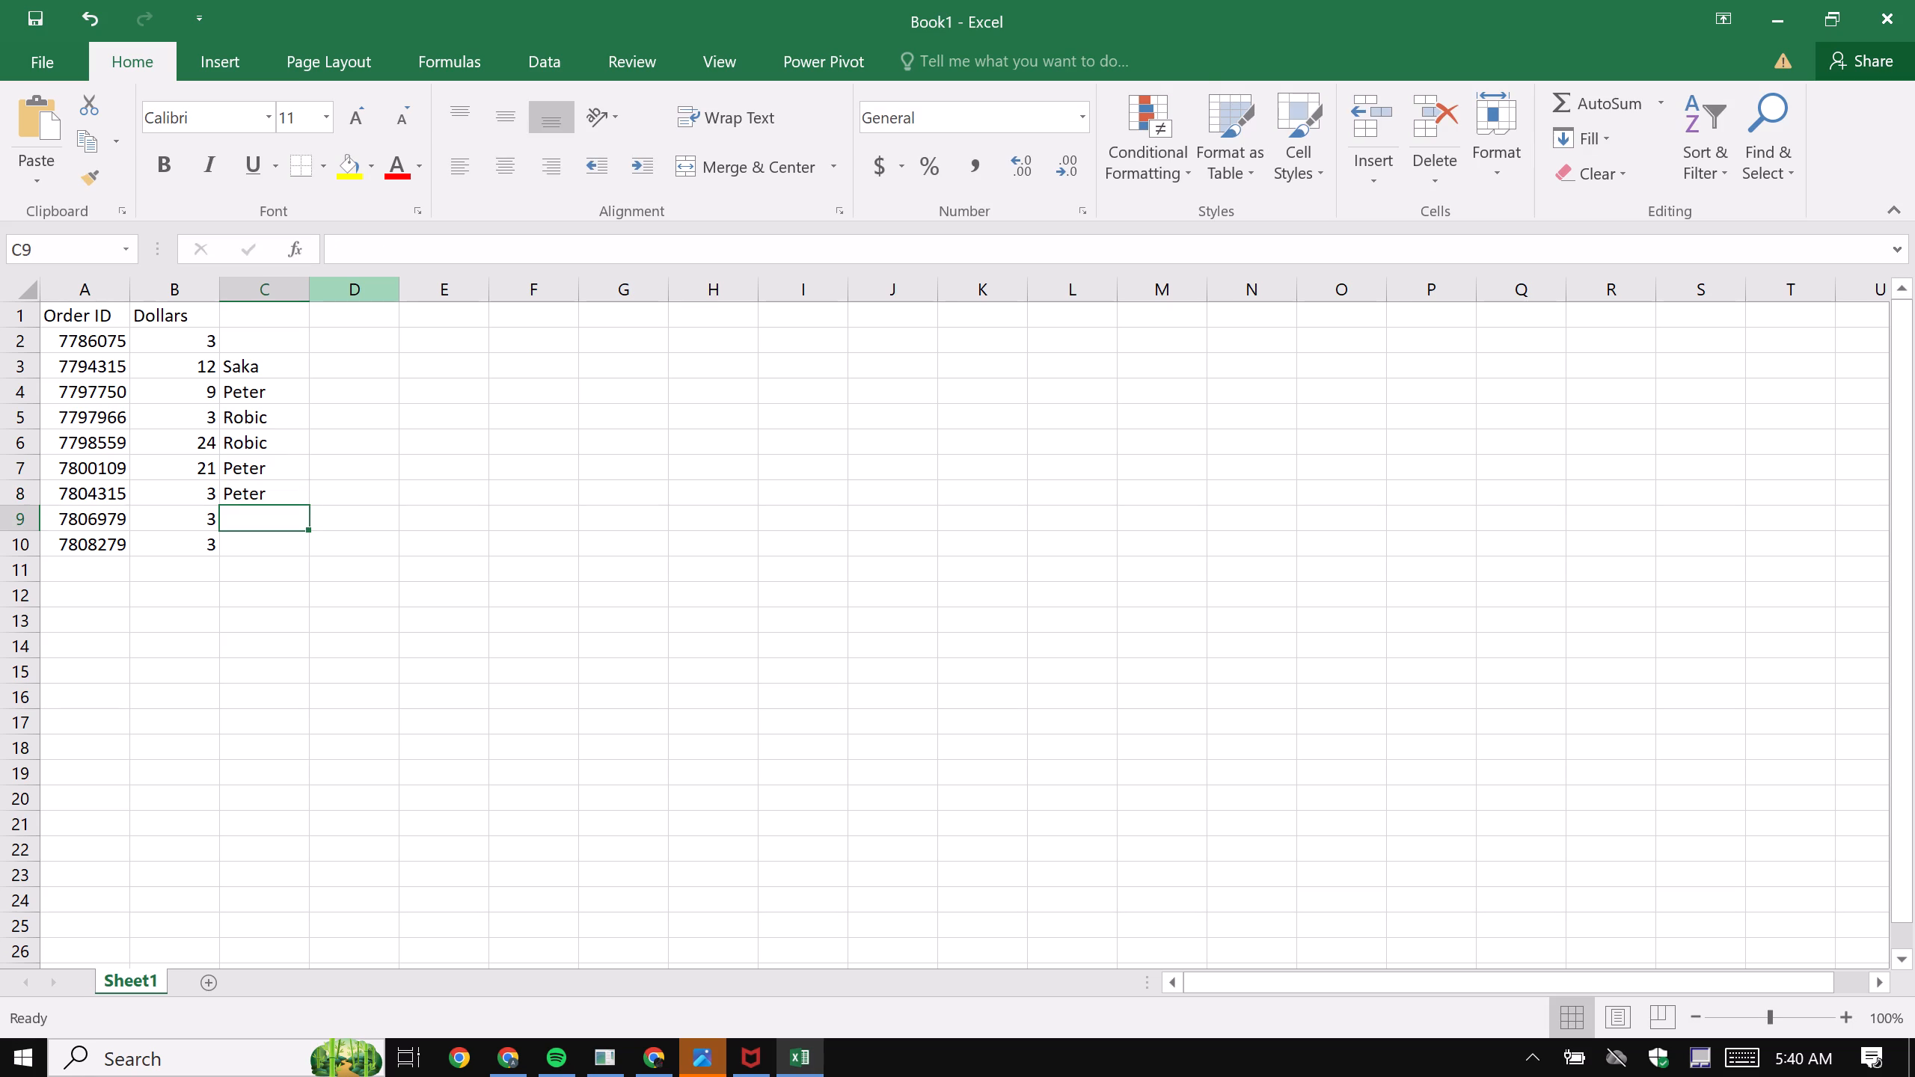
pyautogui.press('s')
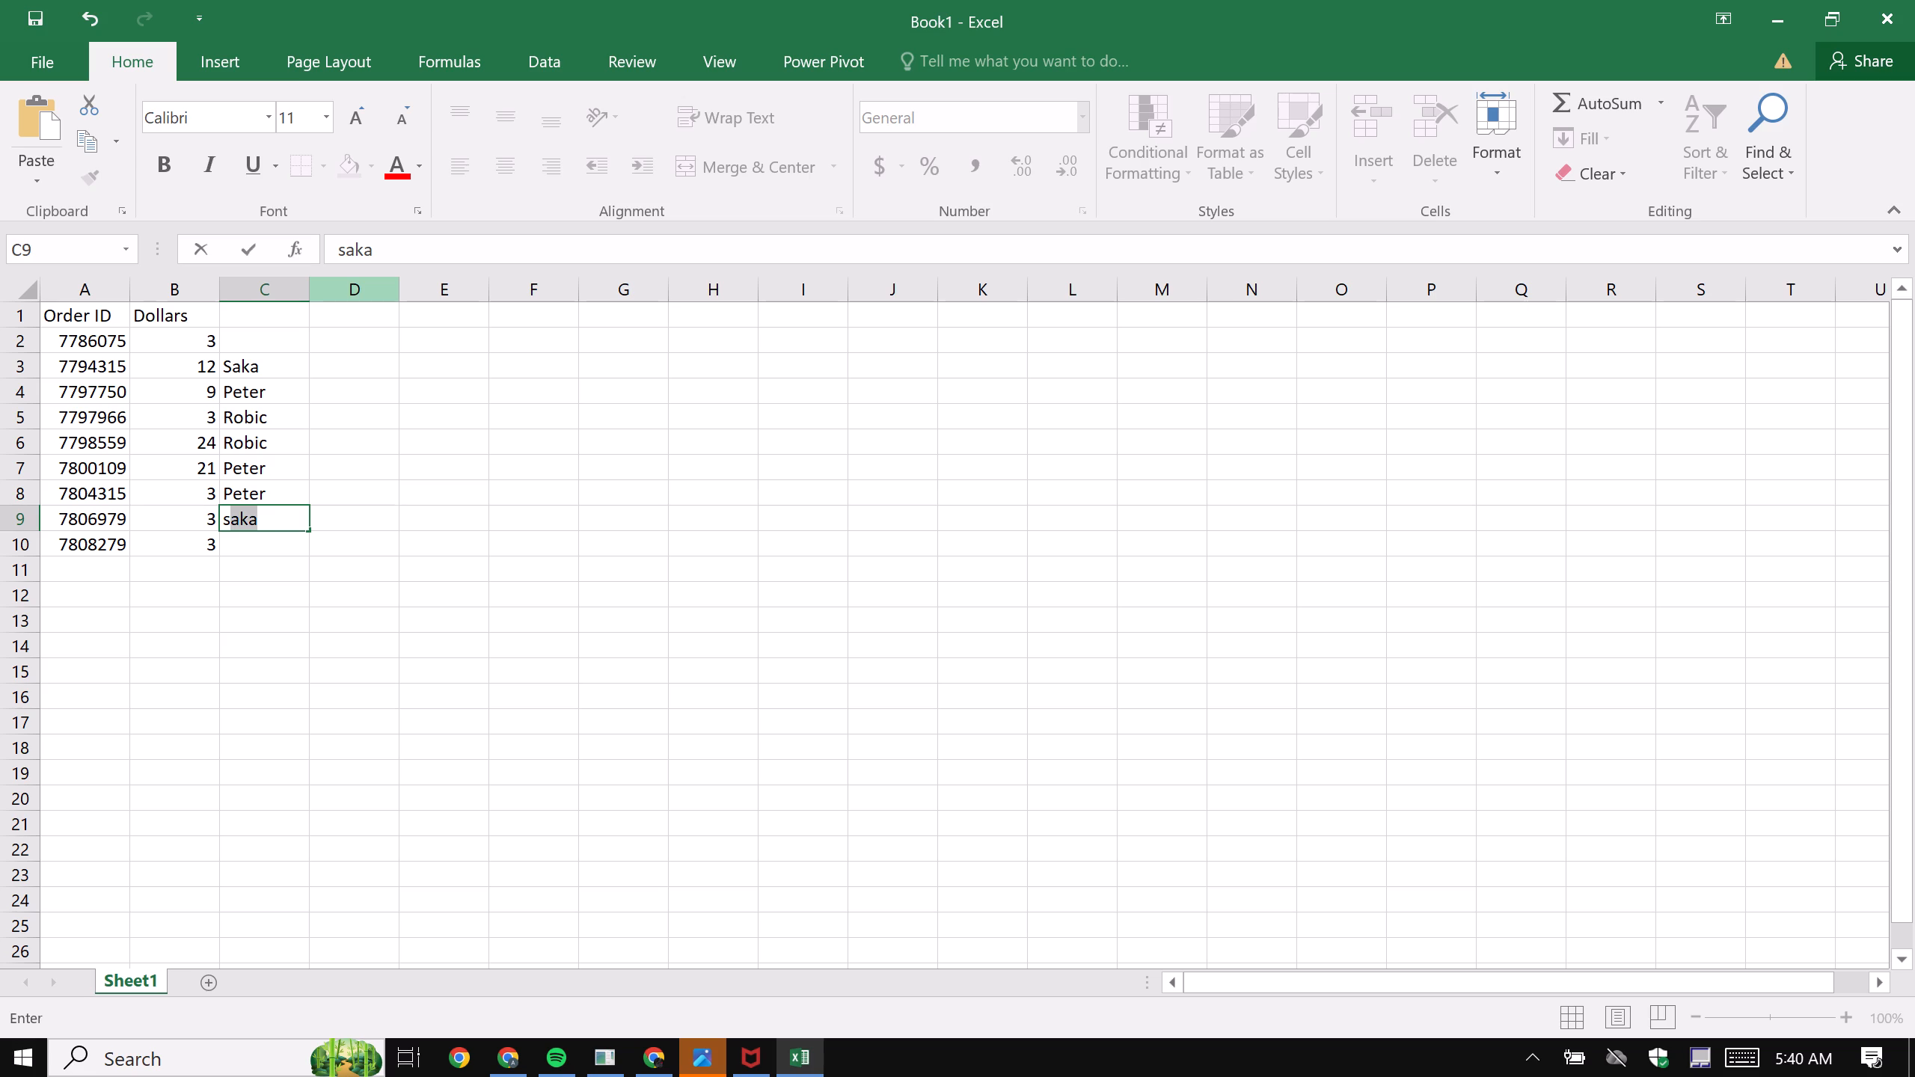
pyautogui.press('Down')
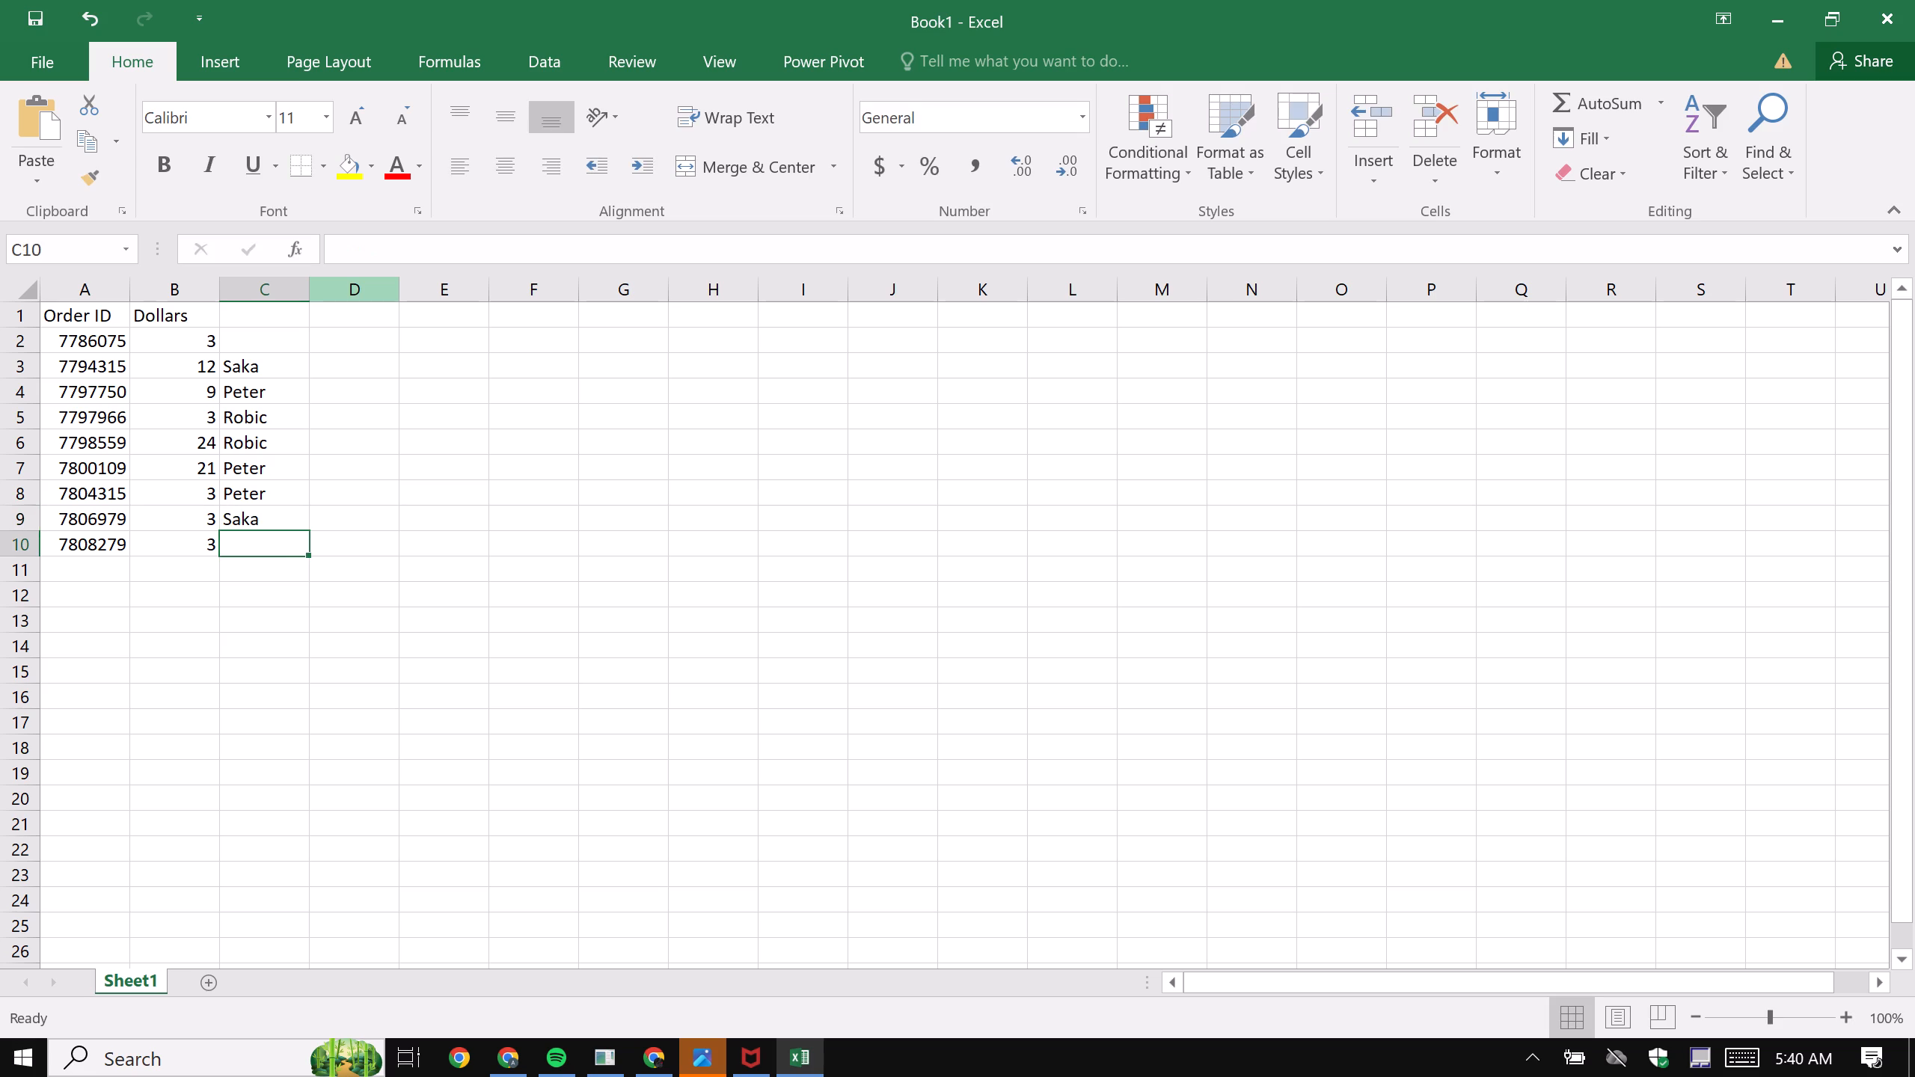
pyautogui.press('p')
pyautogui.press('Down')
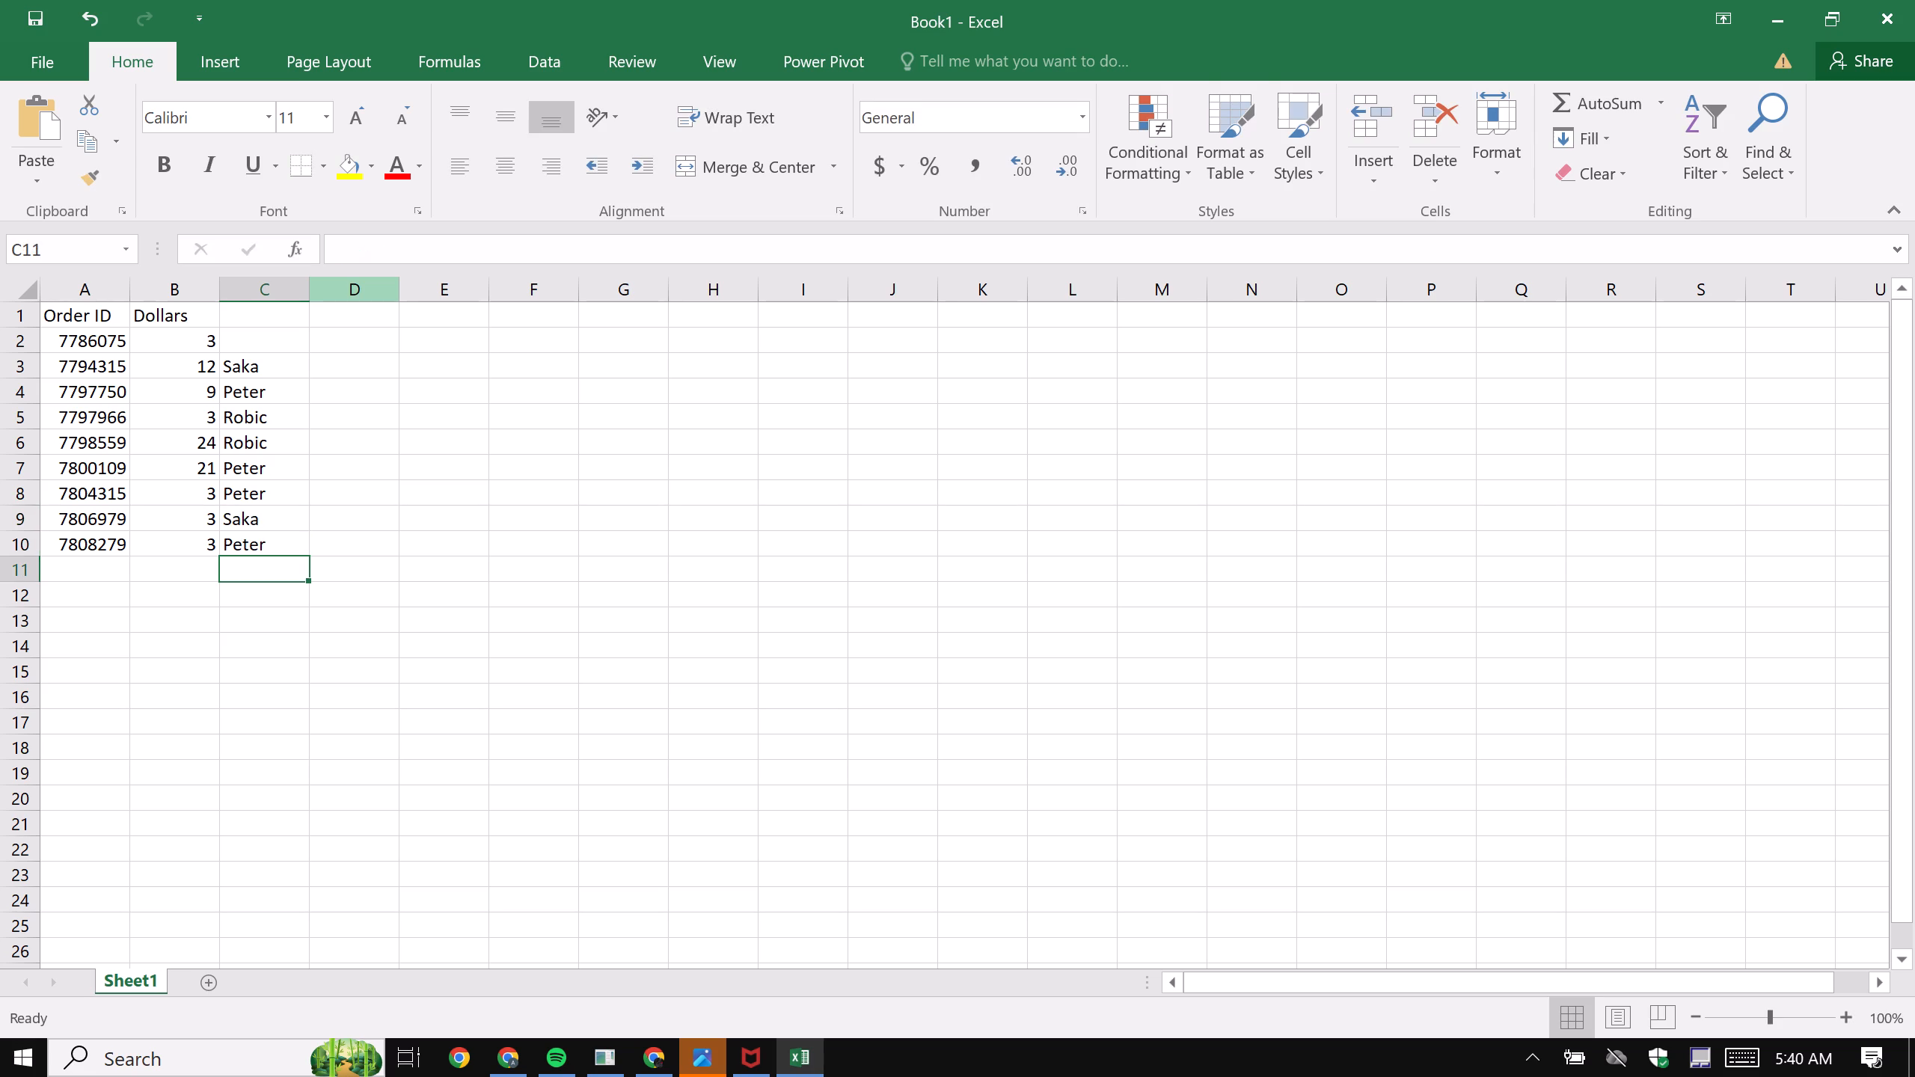
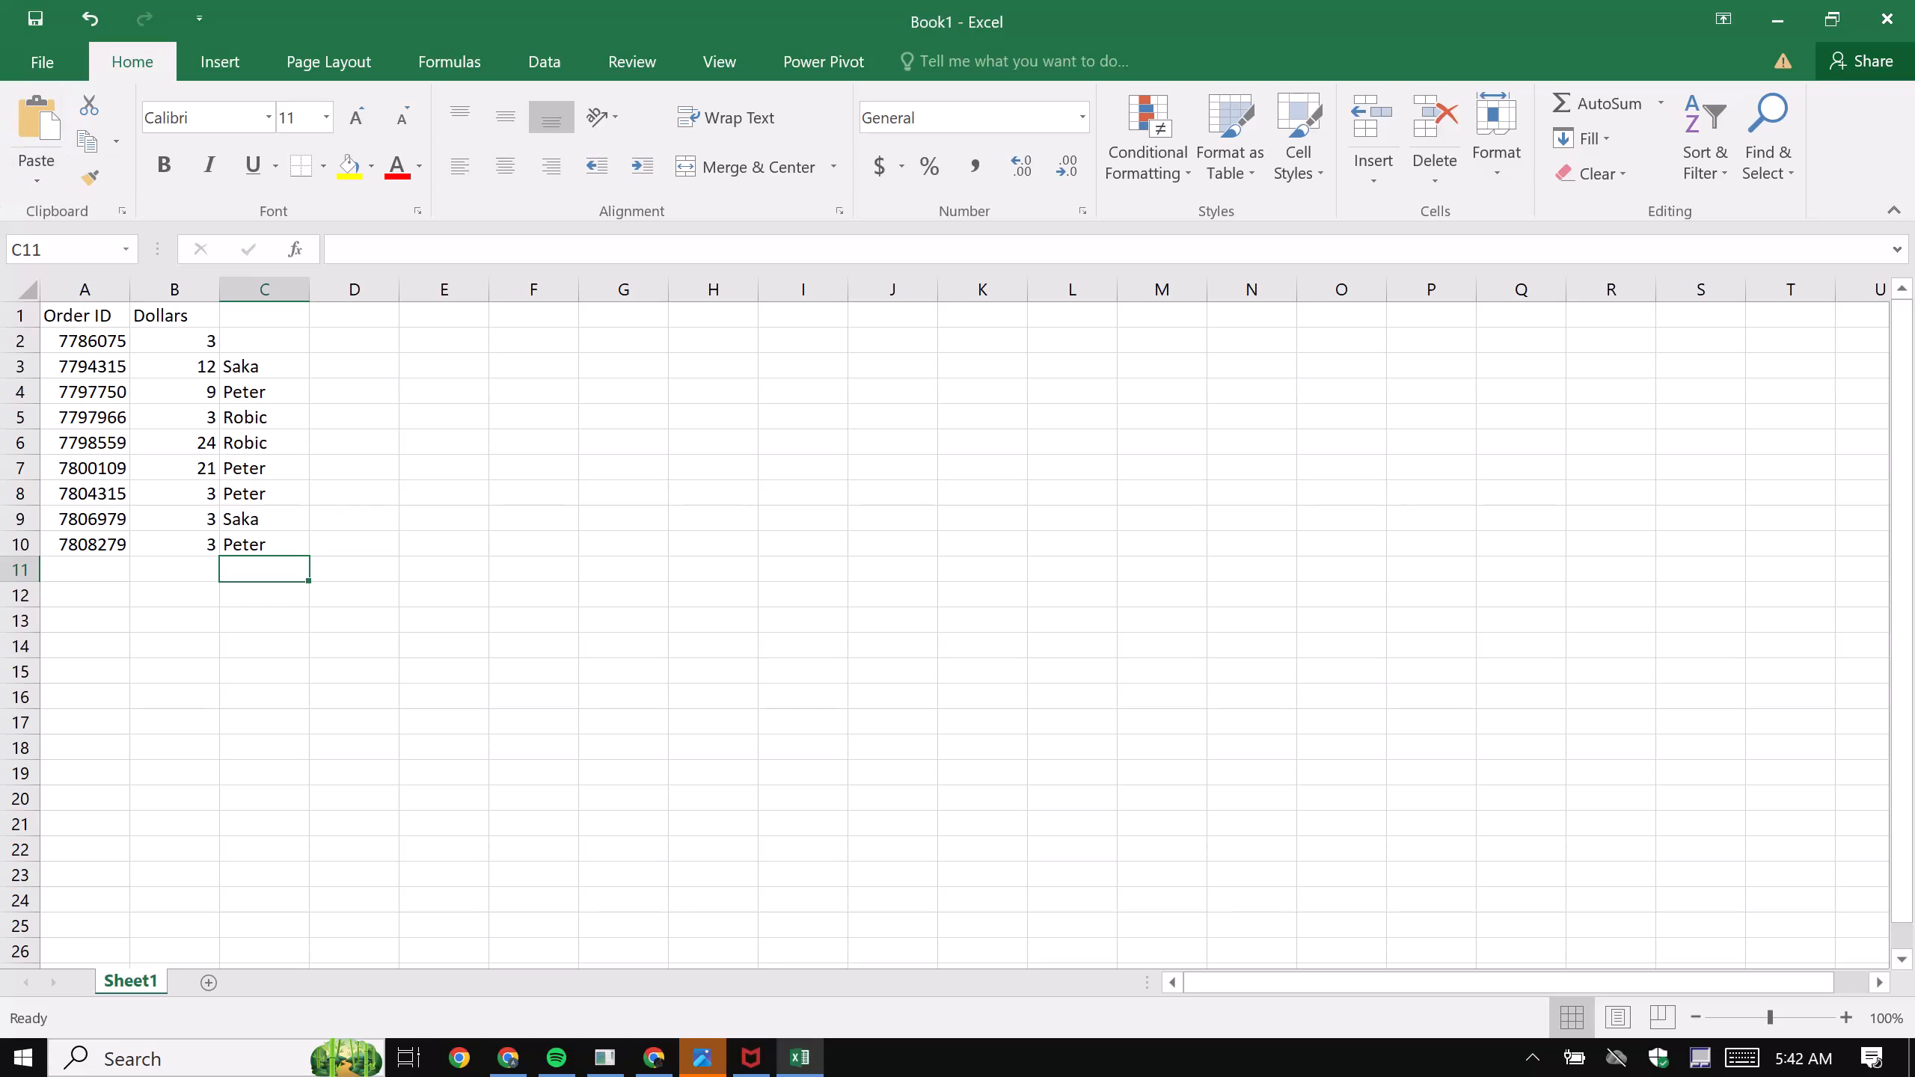
# Select the dollar amounts in the Dollars column, starting from cell B2.
pyautogui.click(205, 340)
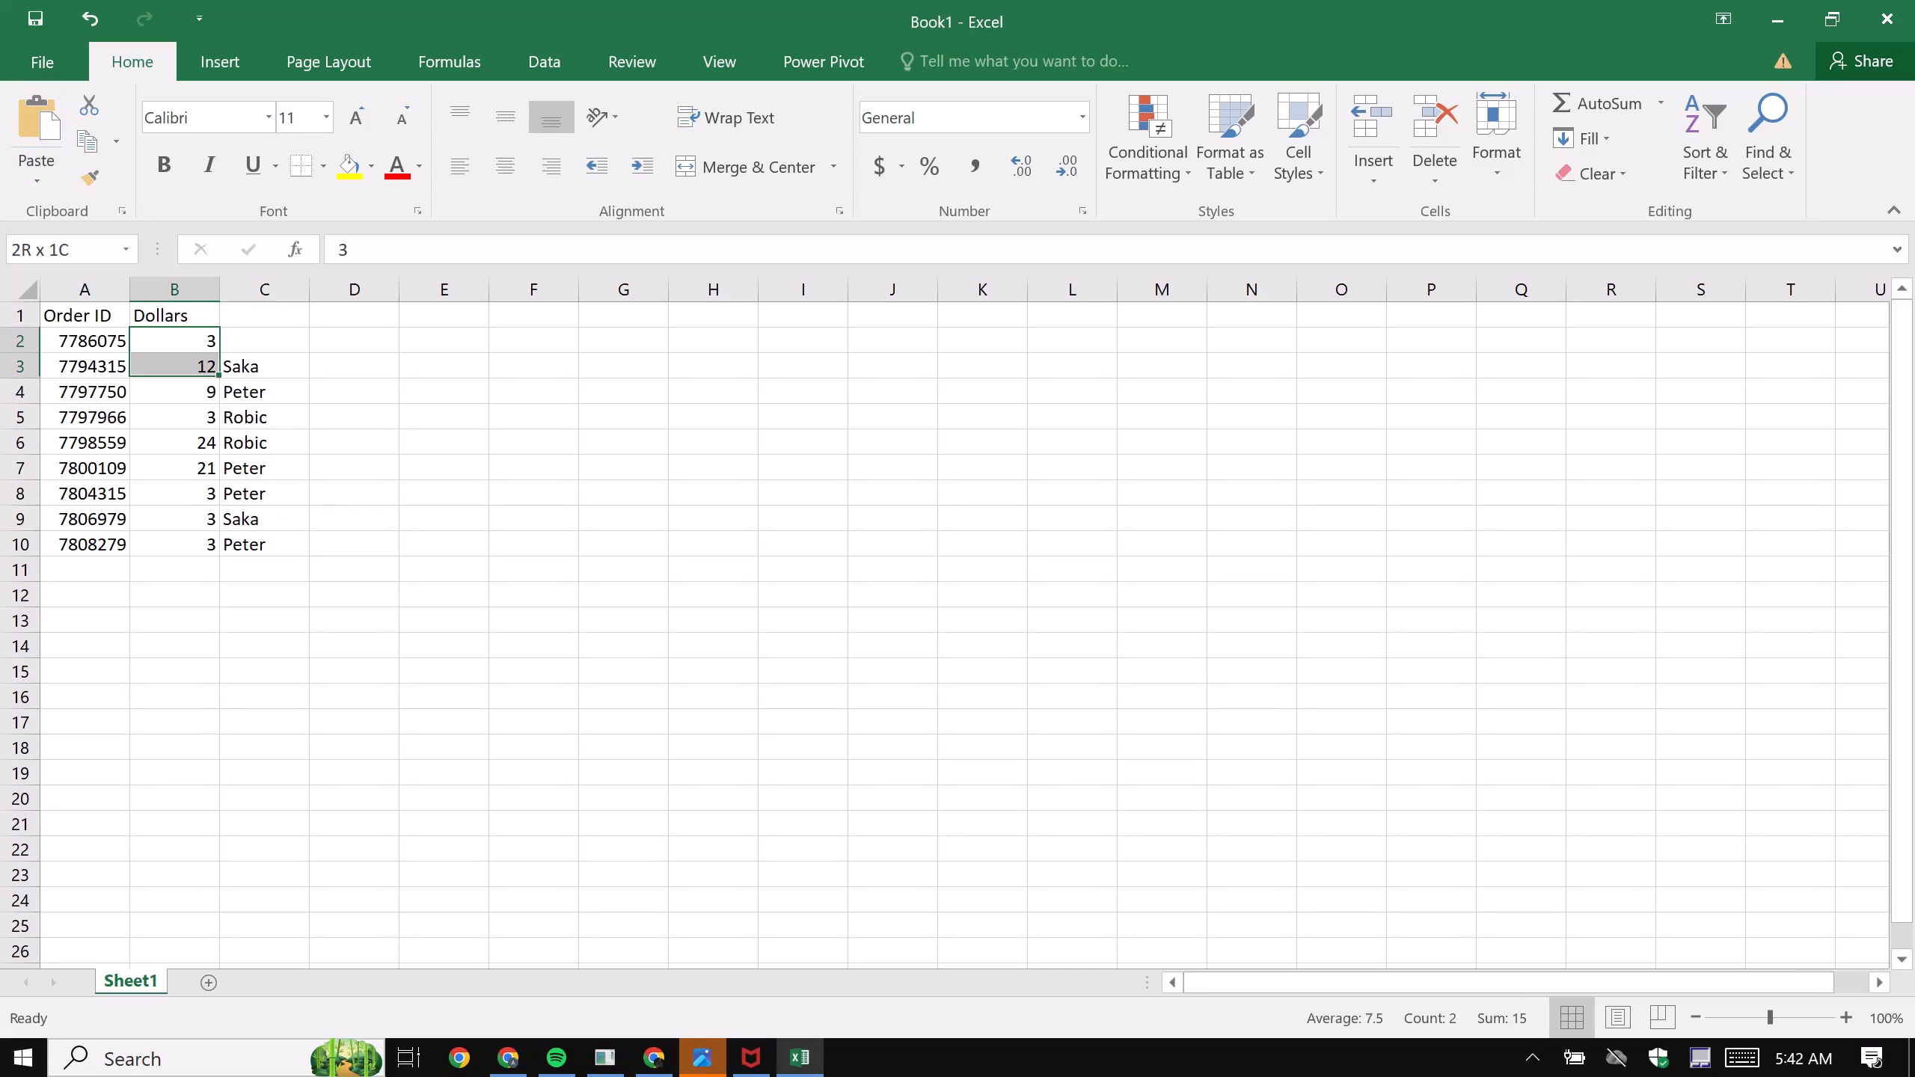
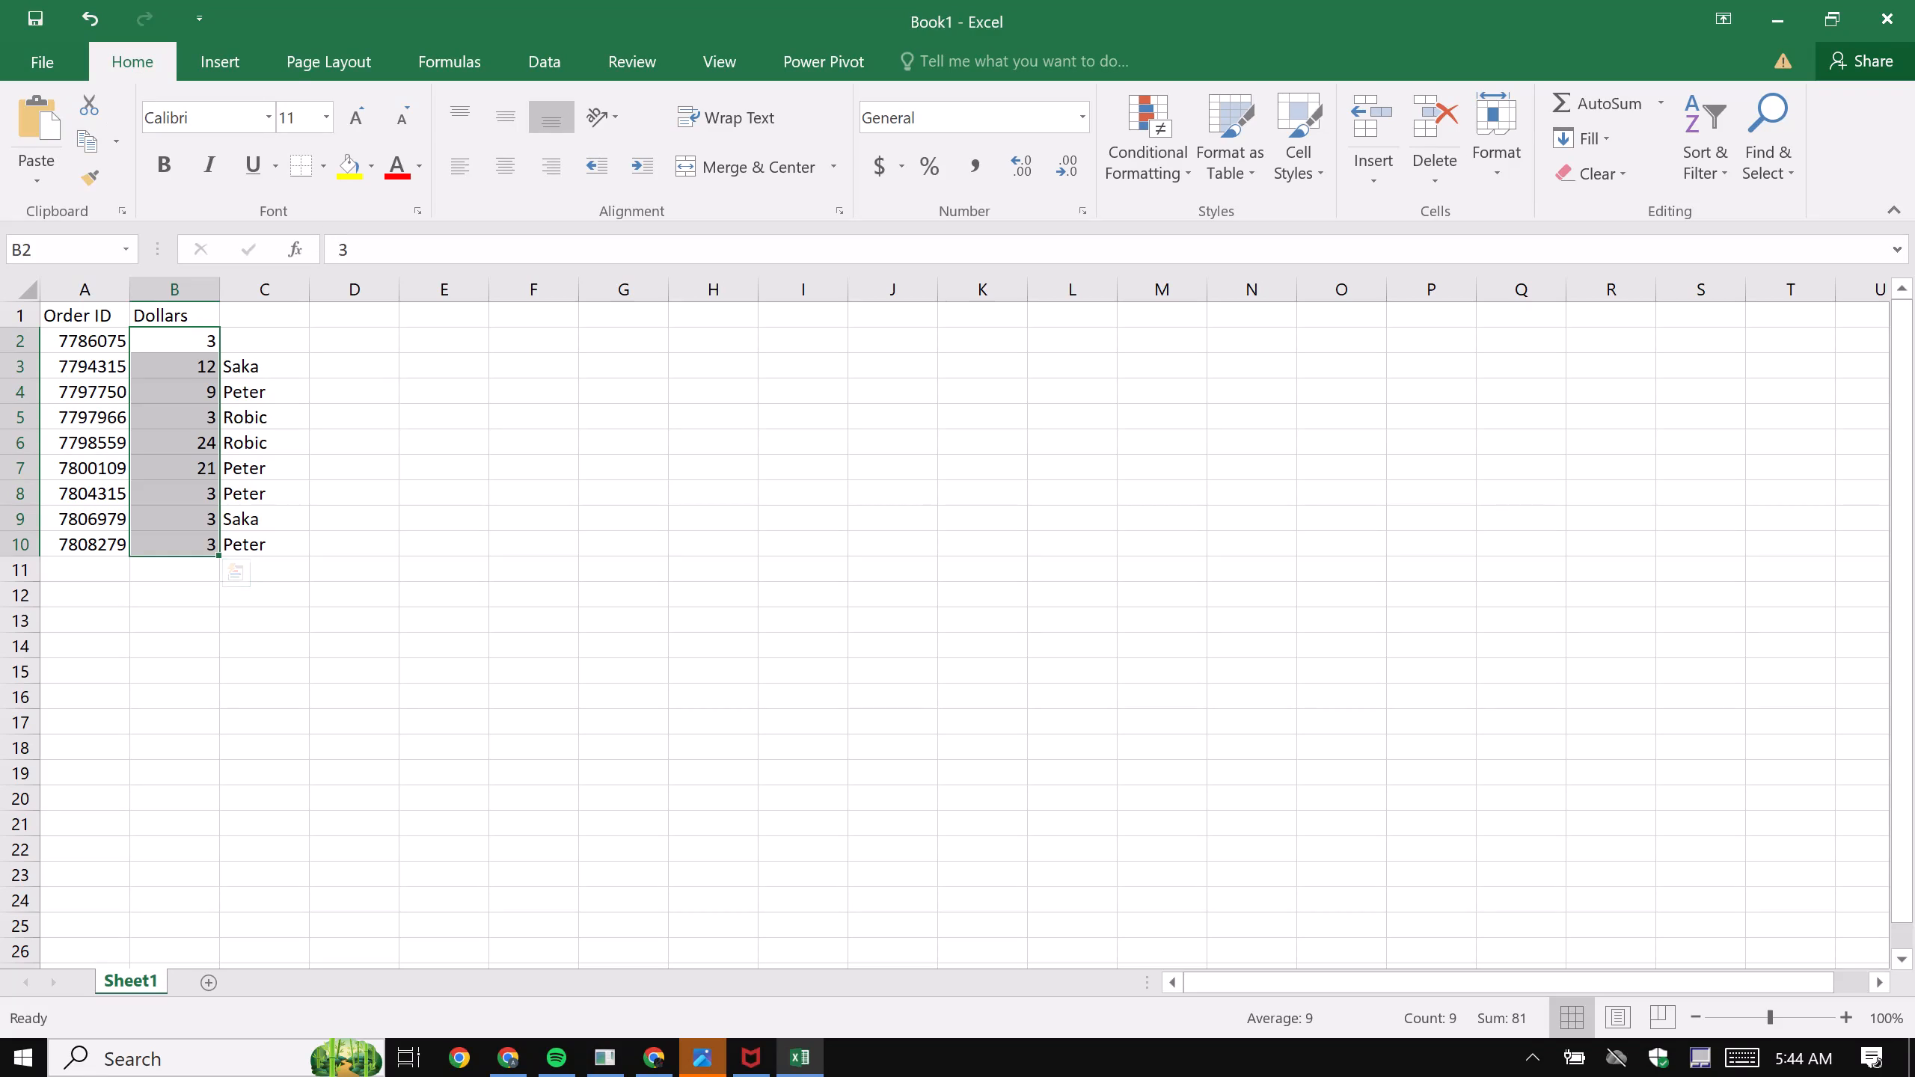
pyautogui.click(261, 338)
pyautogui.press('s')
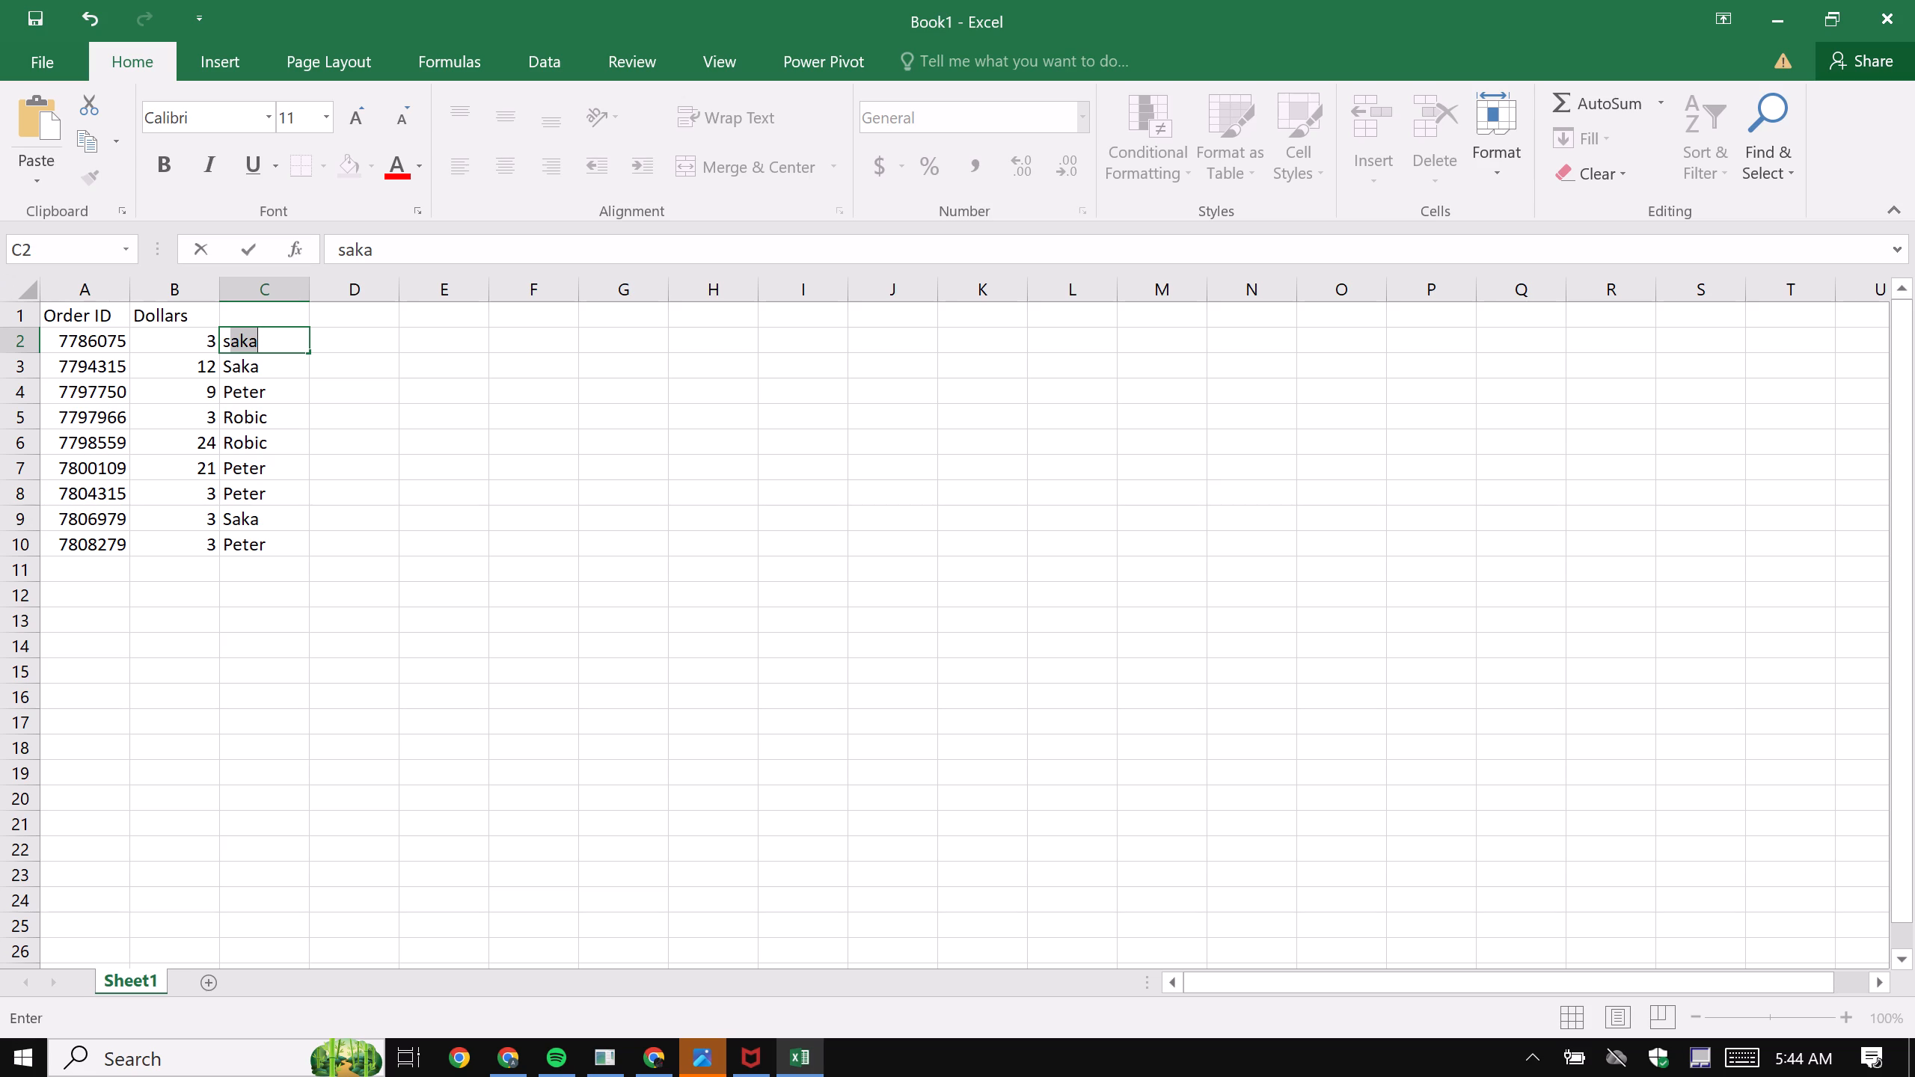
pyautogui.click(489, 574)
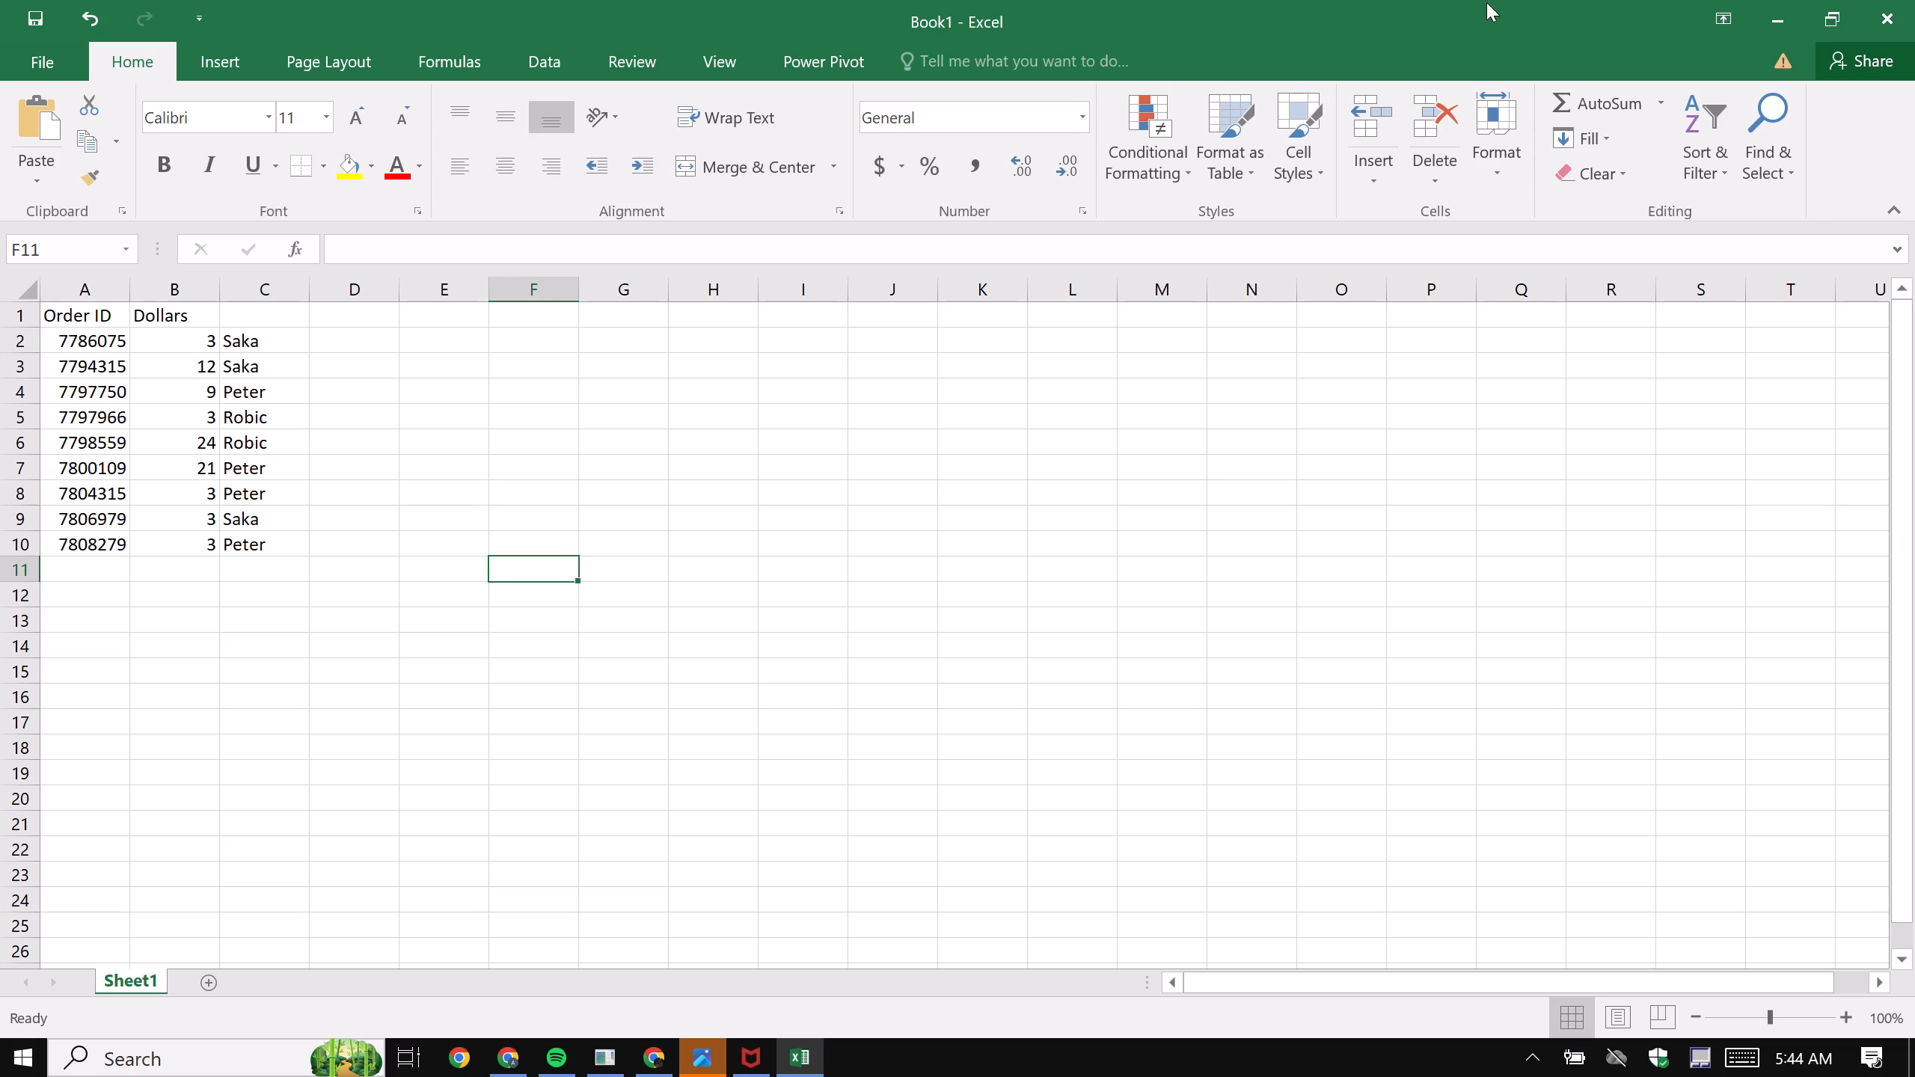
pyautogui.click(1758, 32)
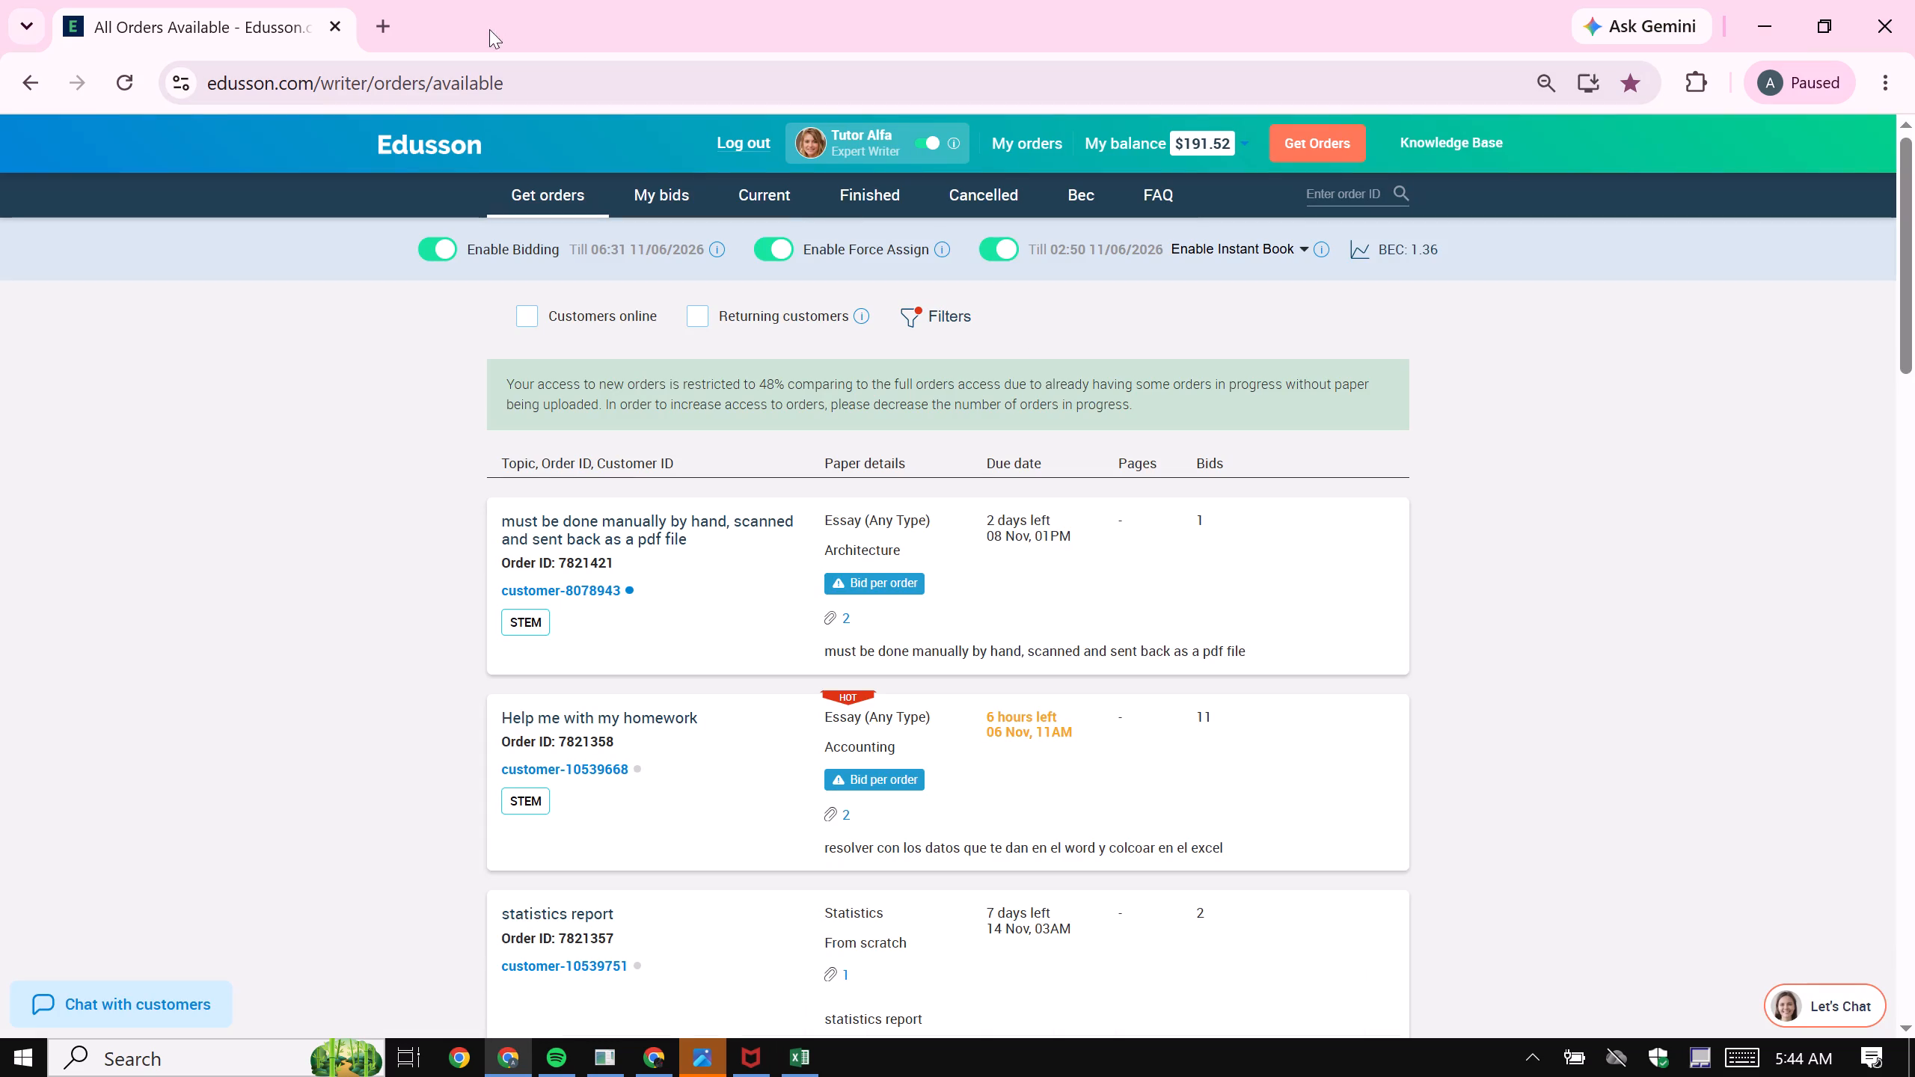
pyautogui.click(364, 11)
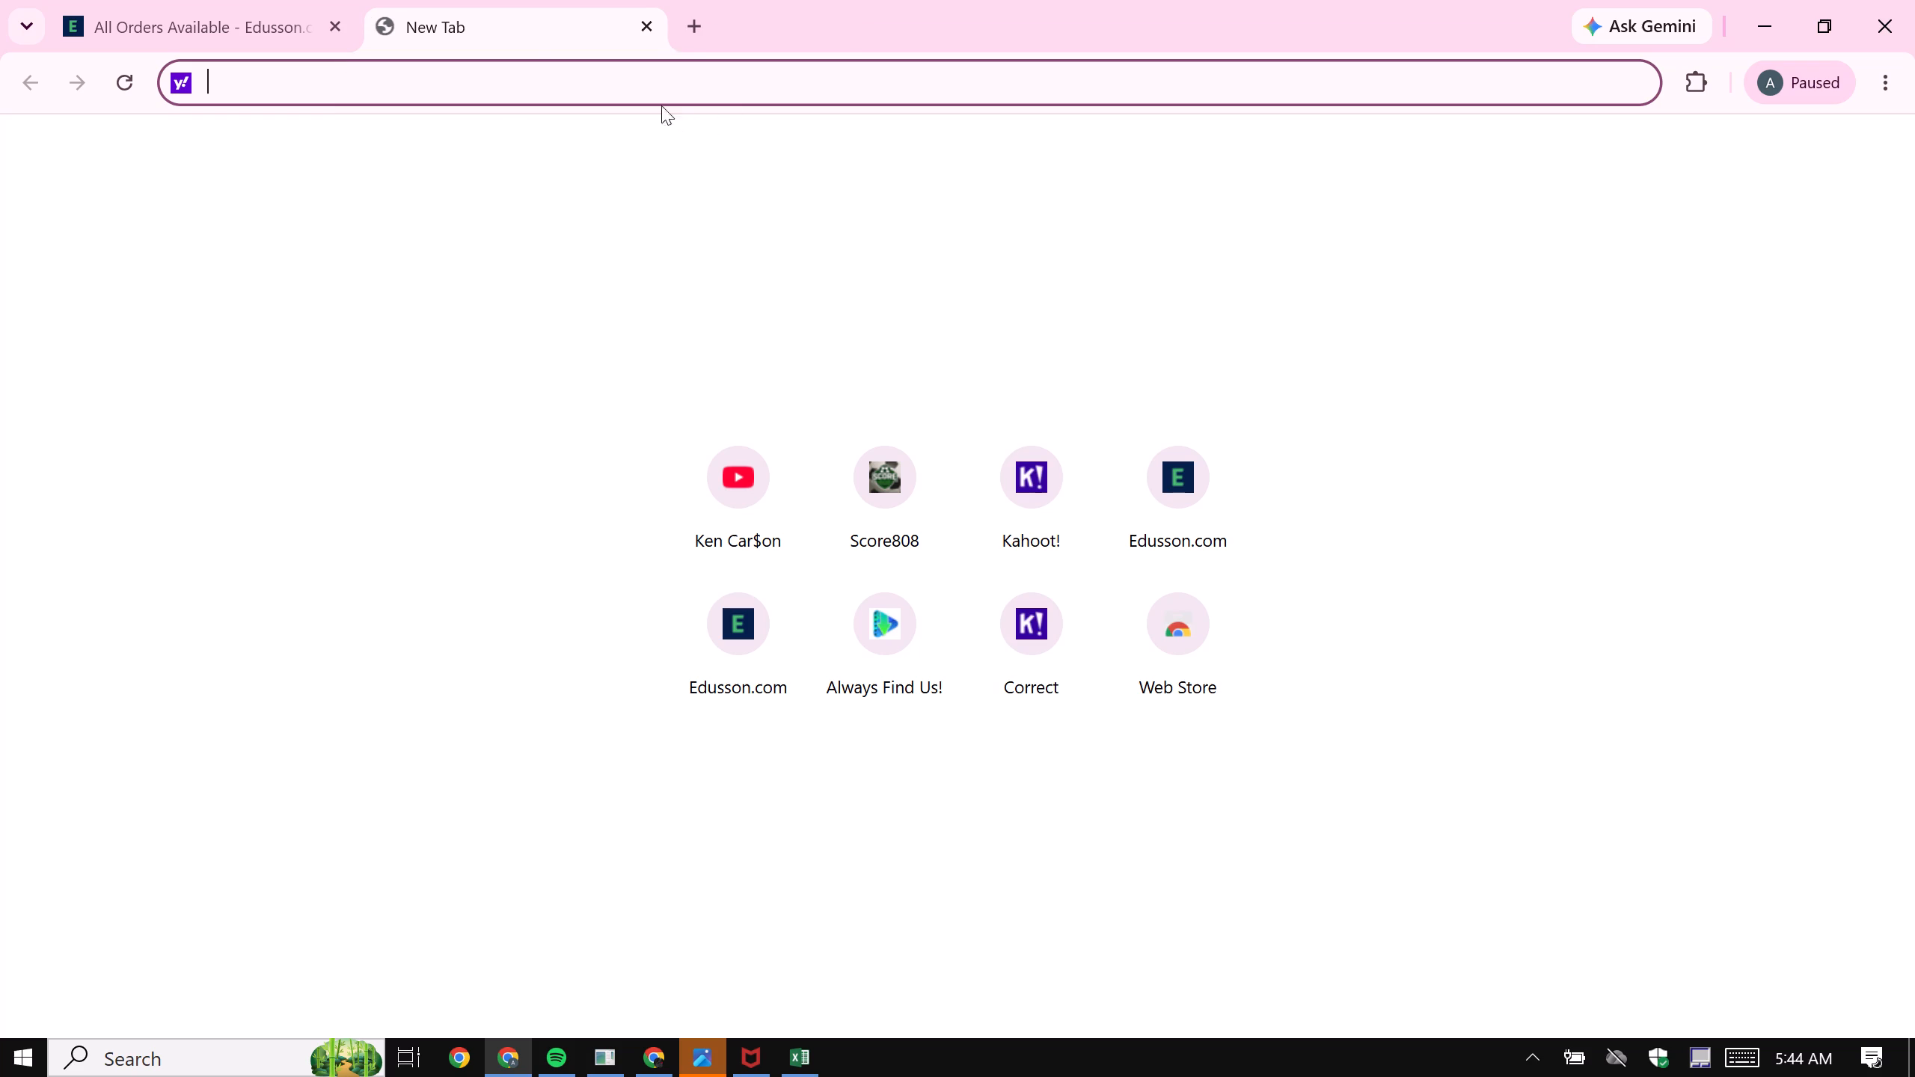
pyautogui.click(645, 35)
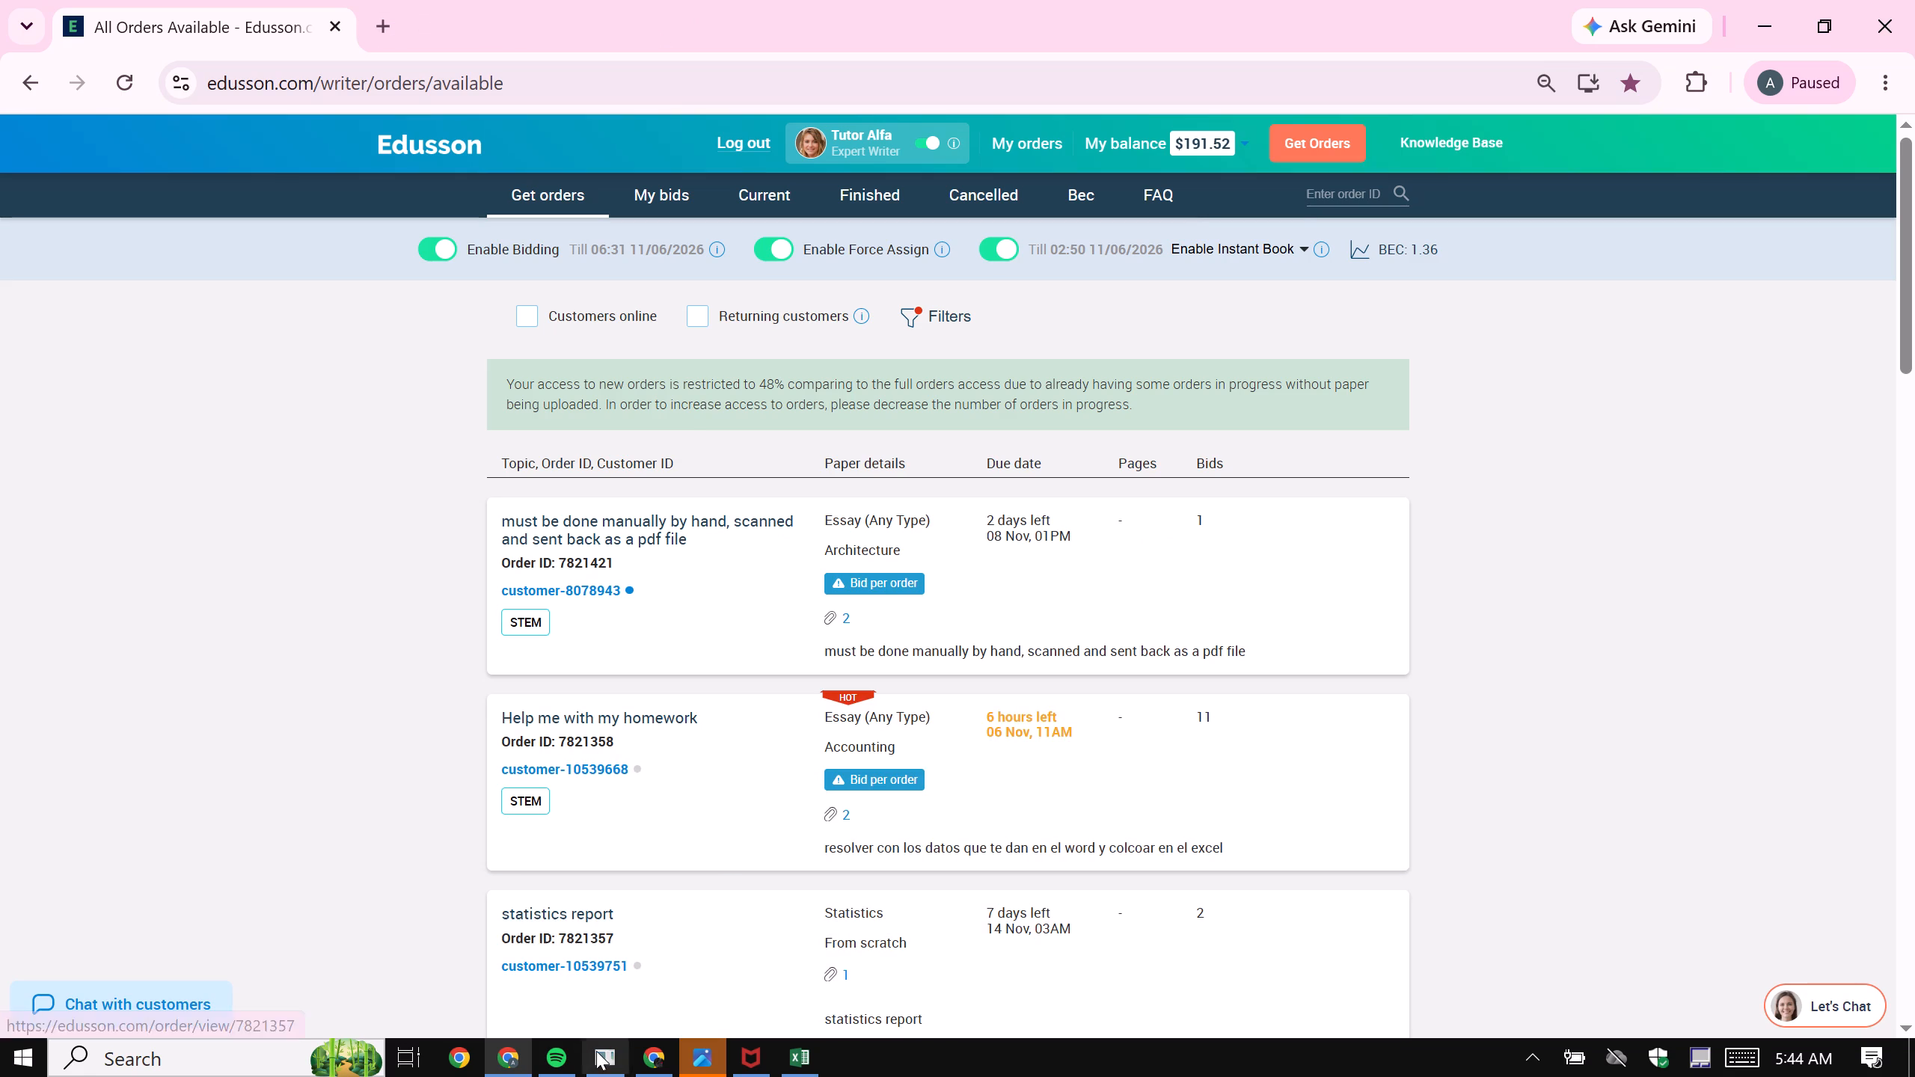
# Switch to the other Chrome window and load WhatsApp Web (web.whatsapp.com) in the Google search tab about claiming red packets.
pyautogui.click(655, 1053)
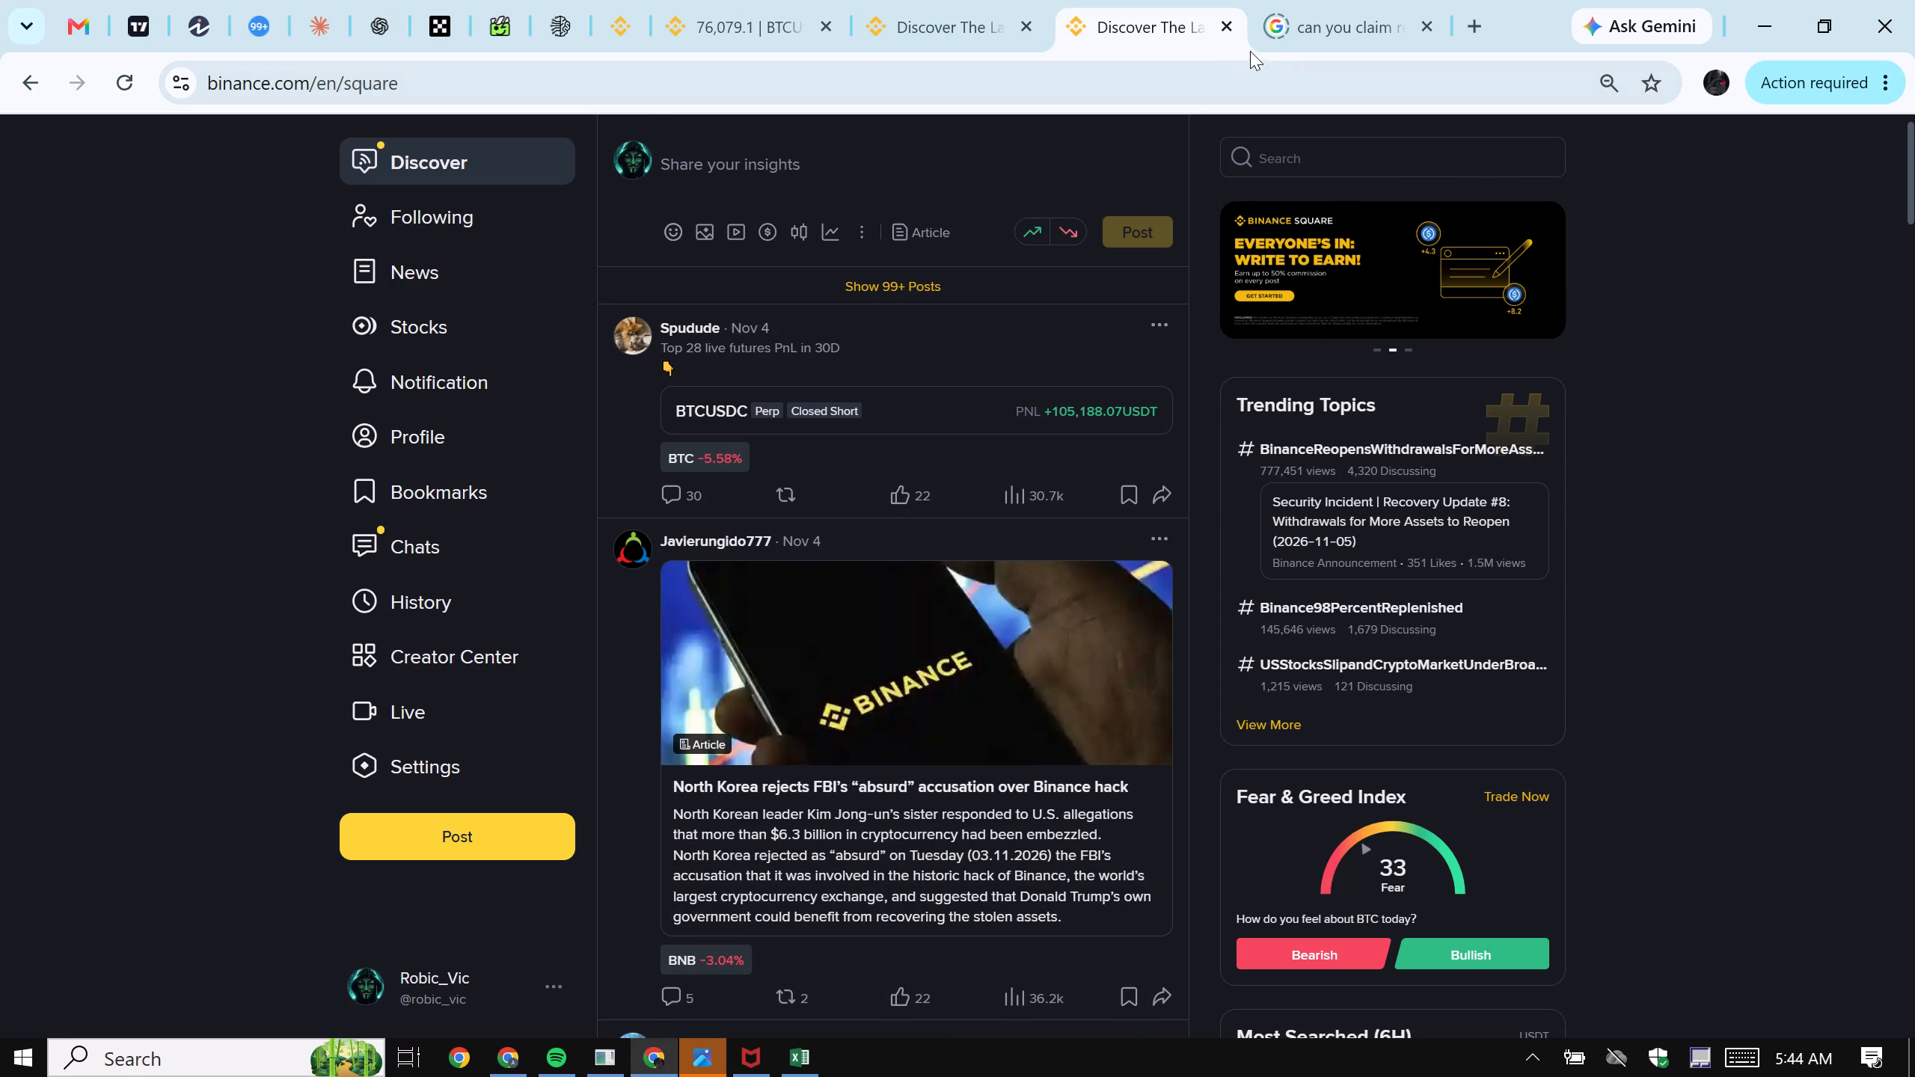
pyautogui.click(818, 0)
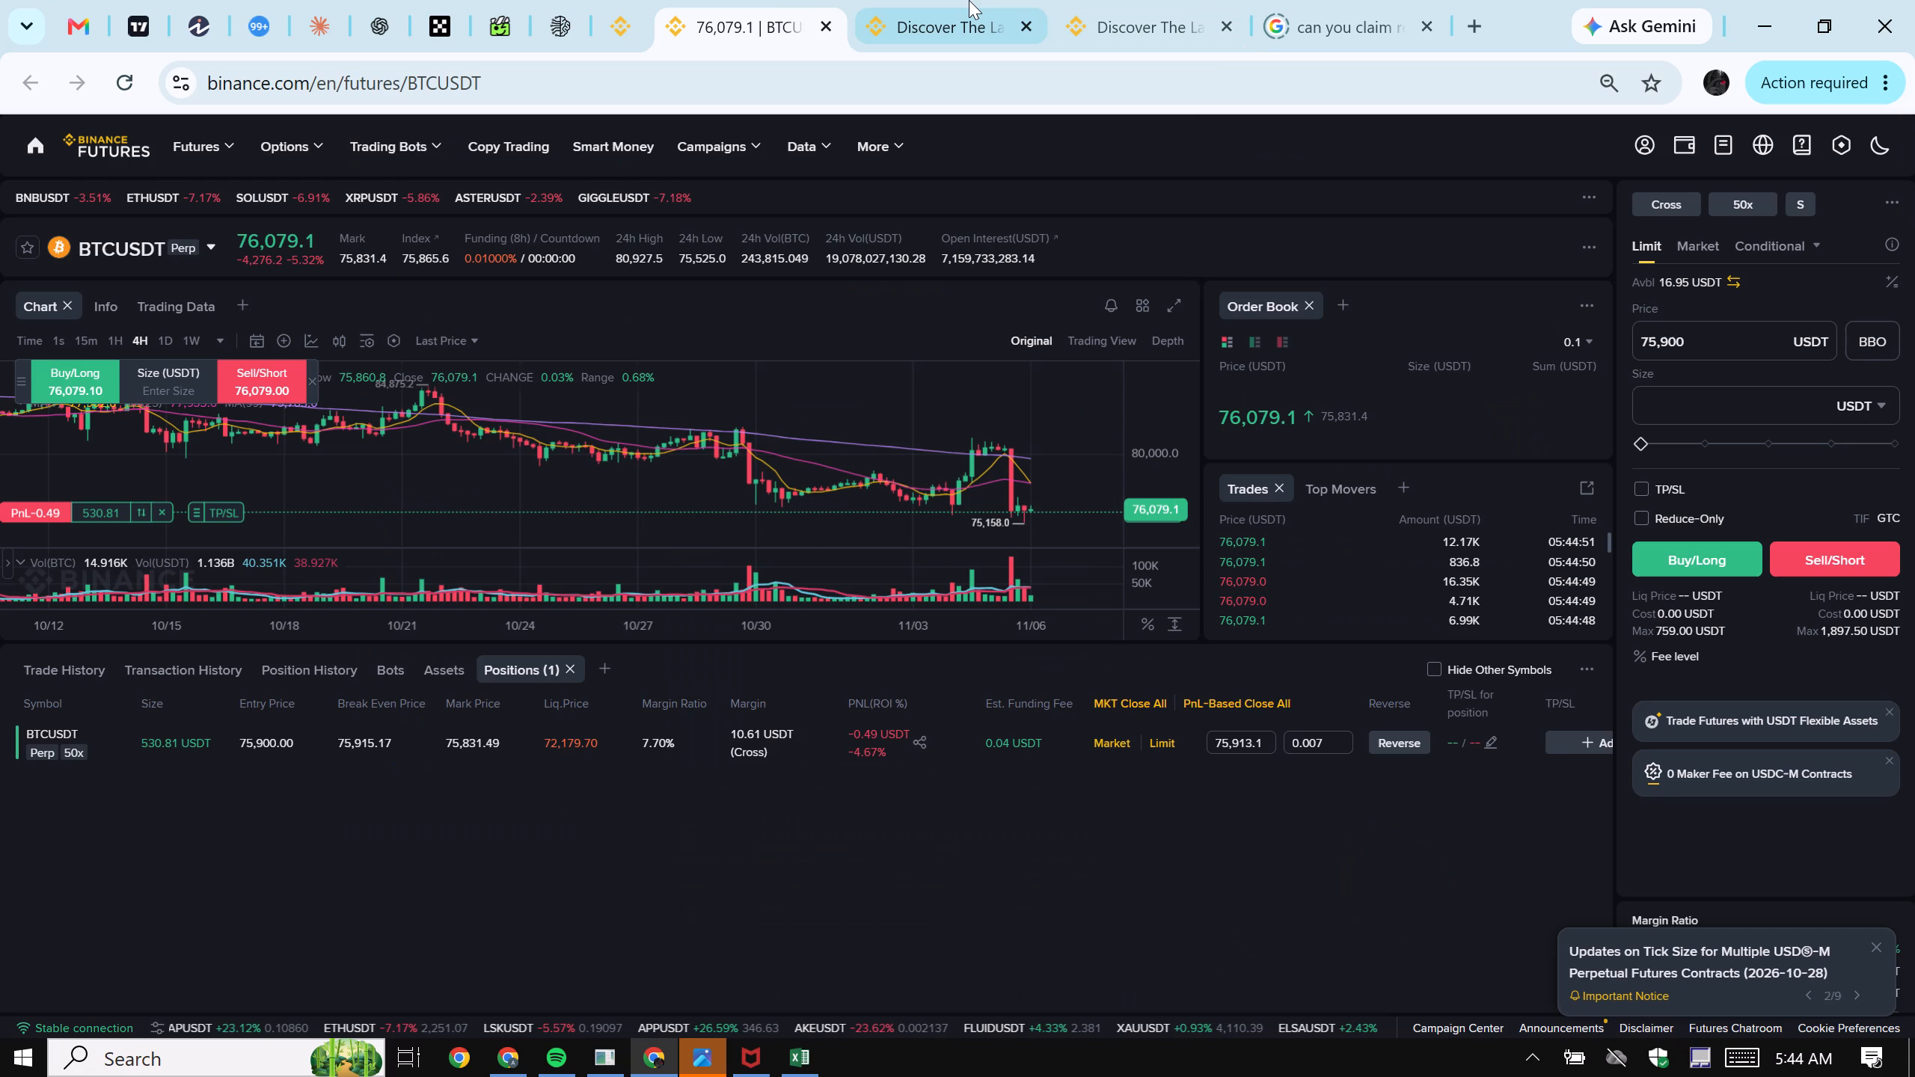
pyautogui.click(1374, 10)
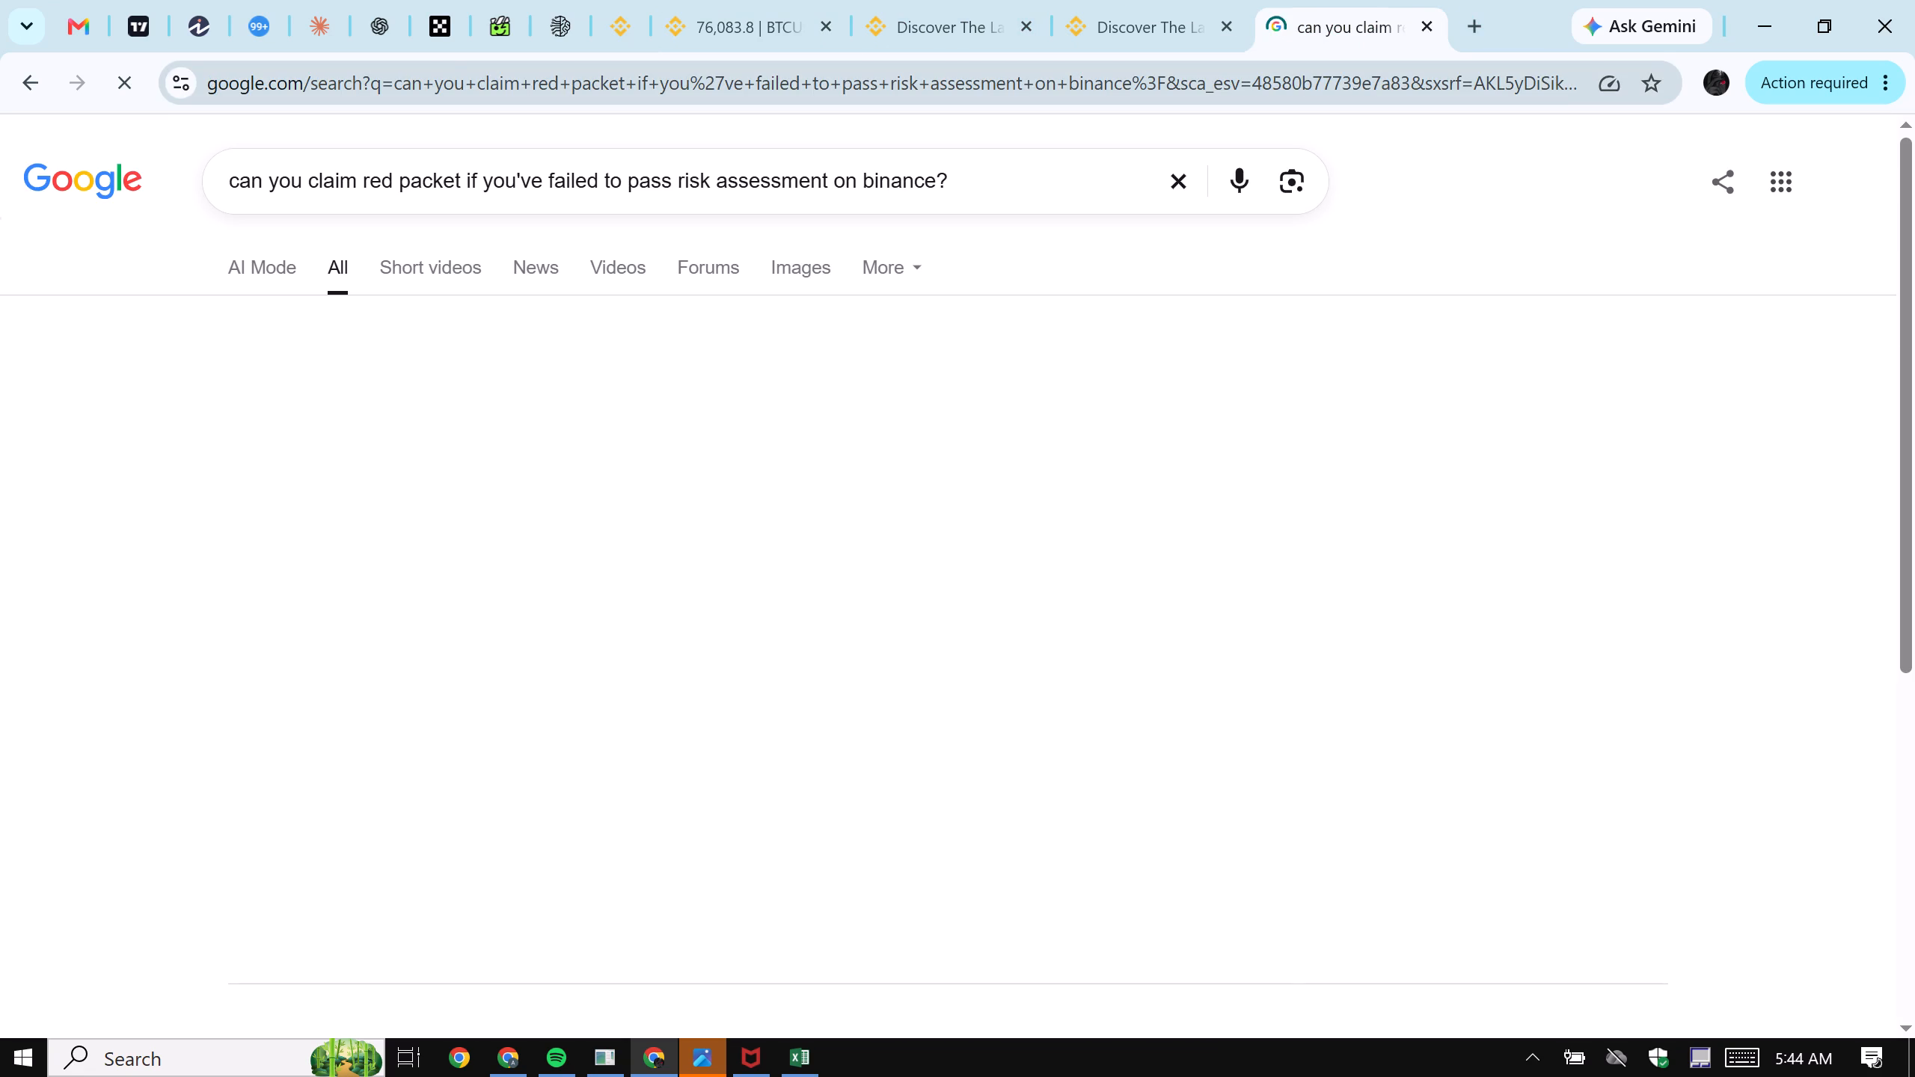
pyautogui.click(988, 85)
pyautogui.write('we')
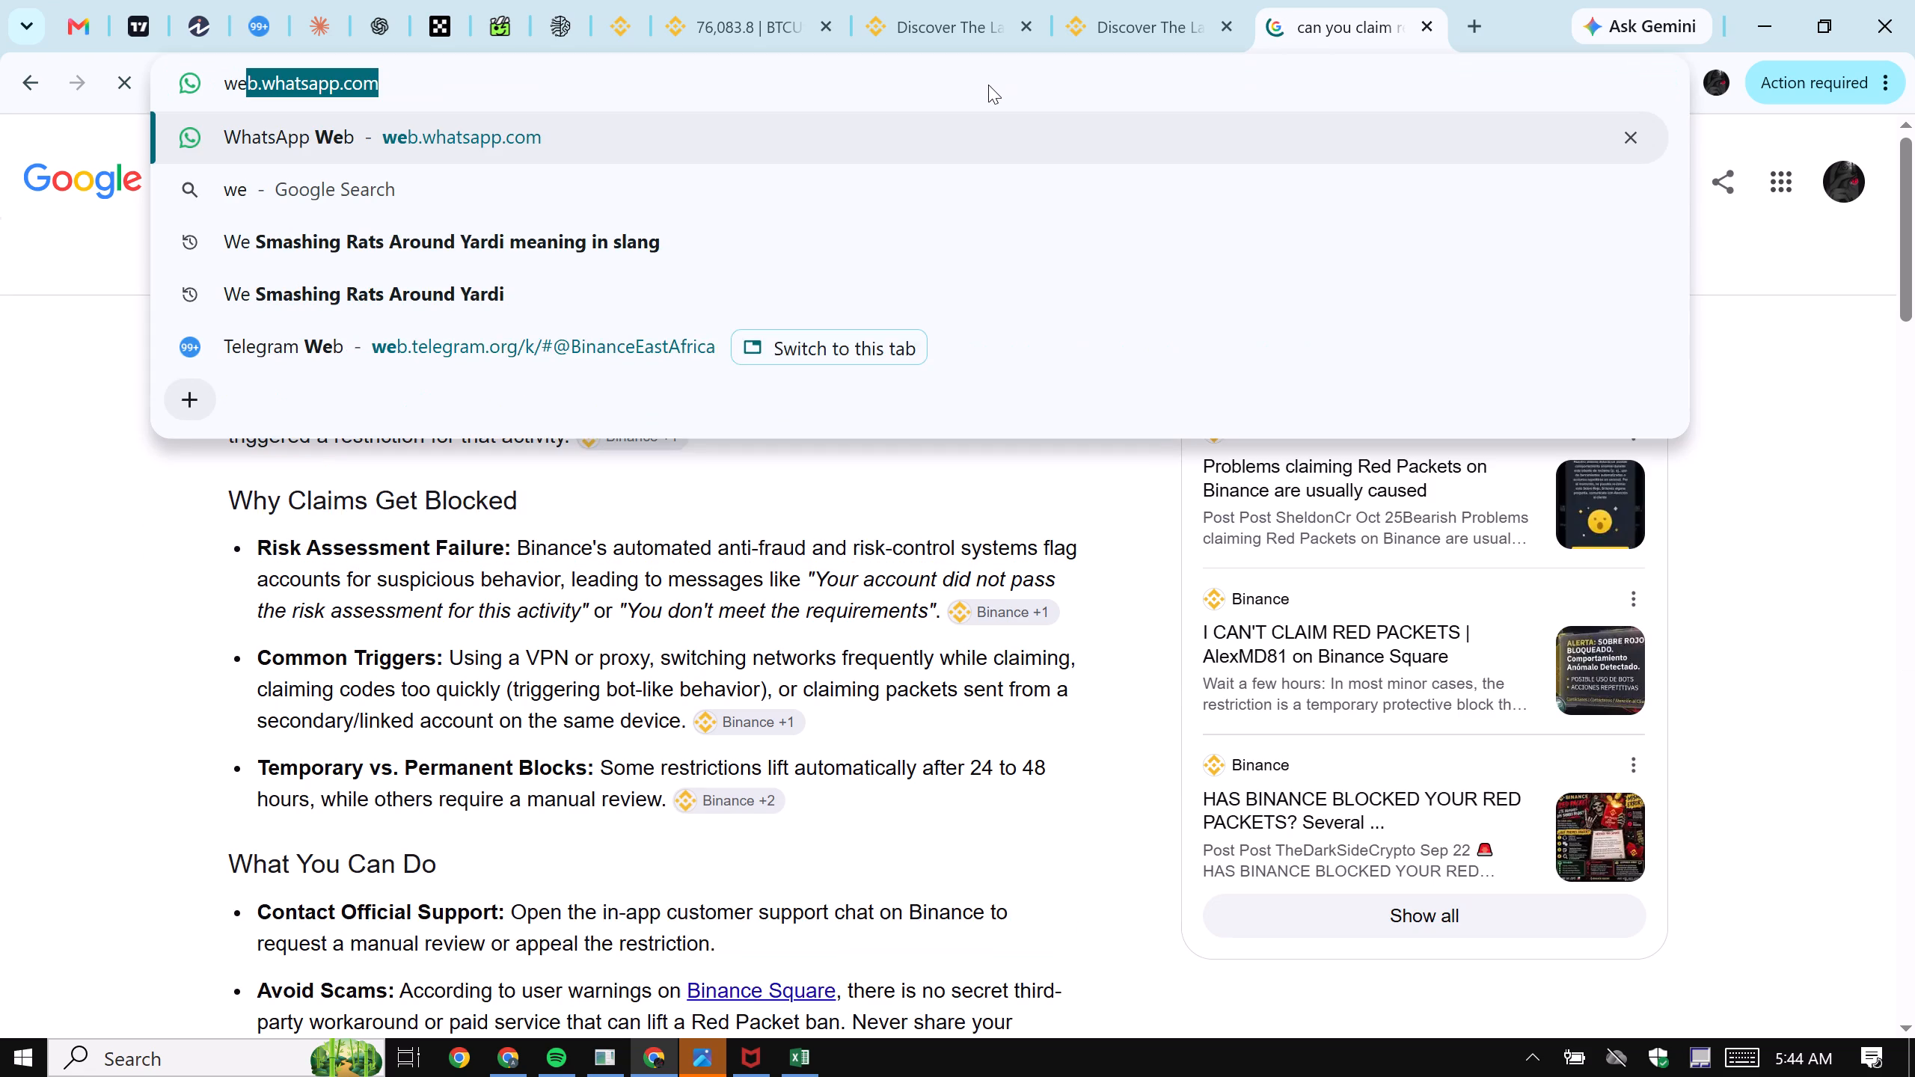
pyautogui.press('b')
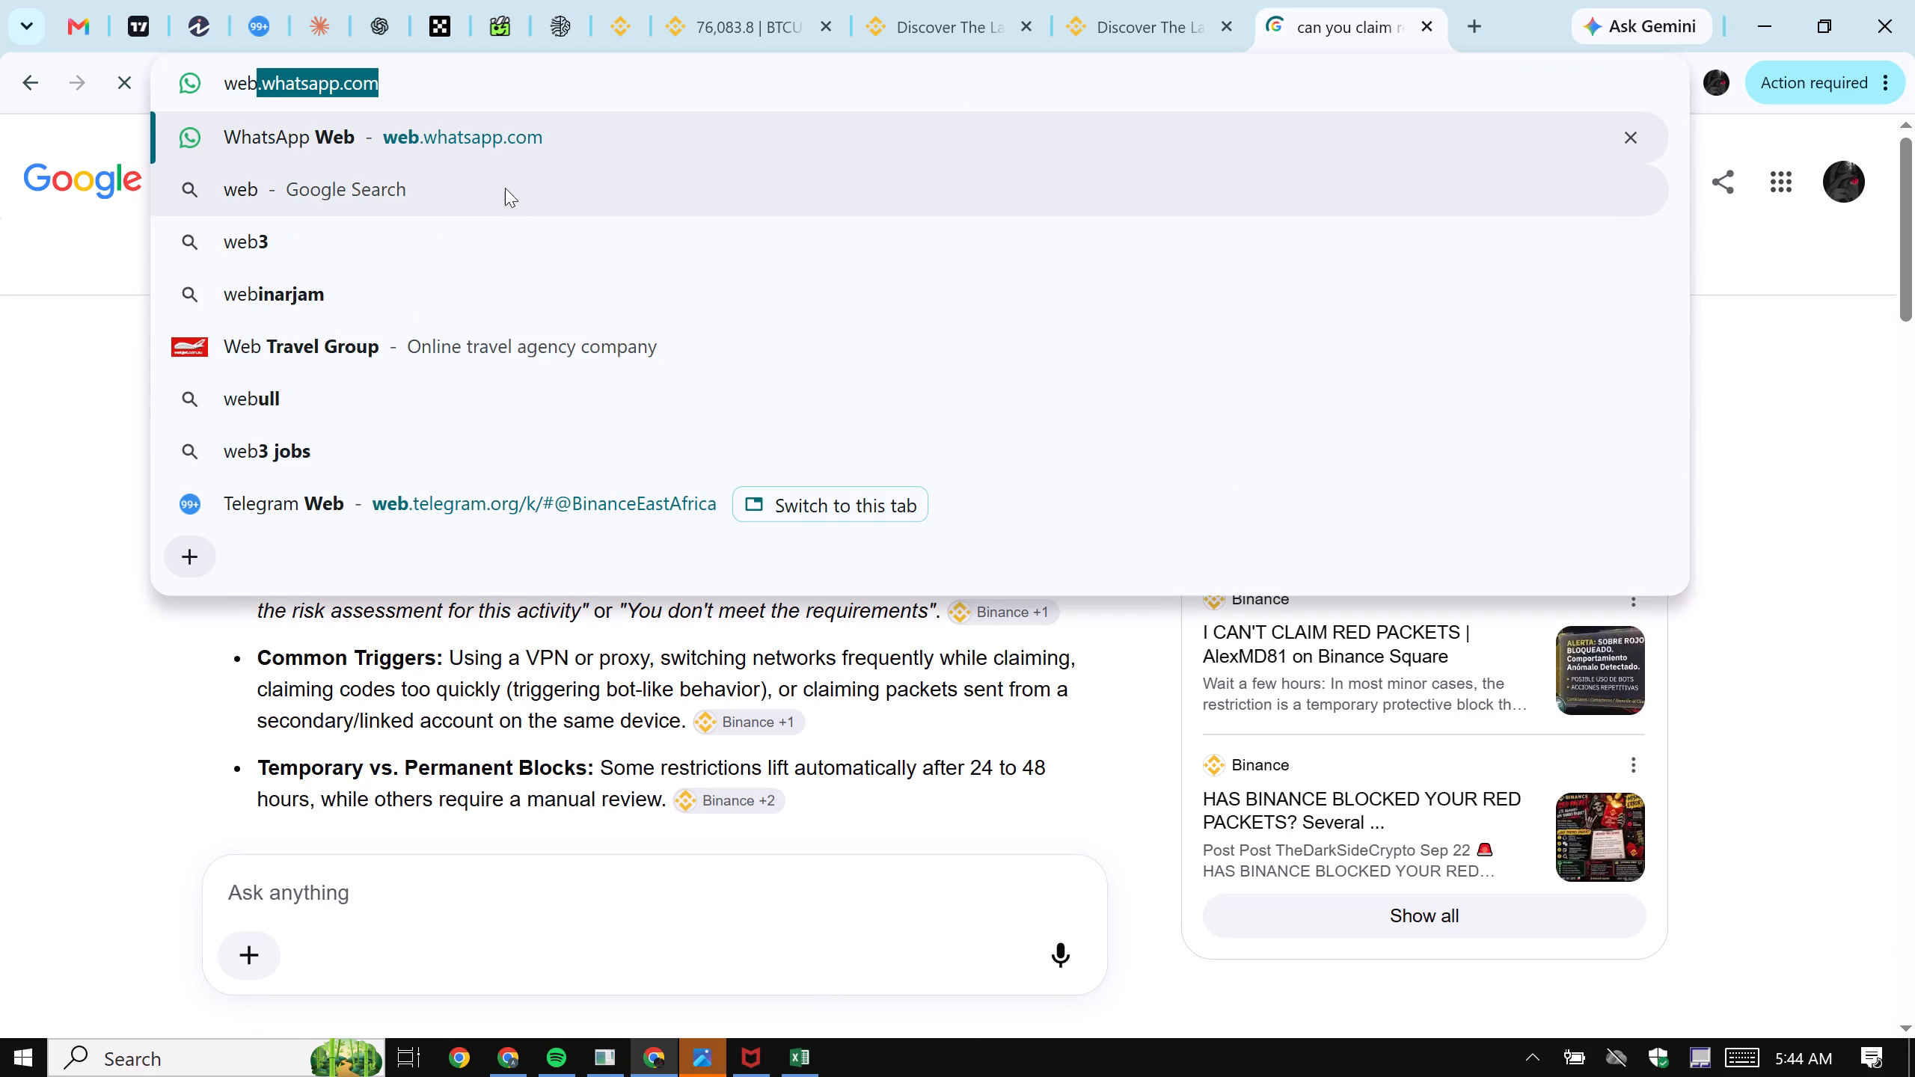
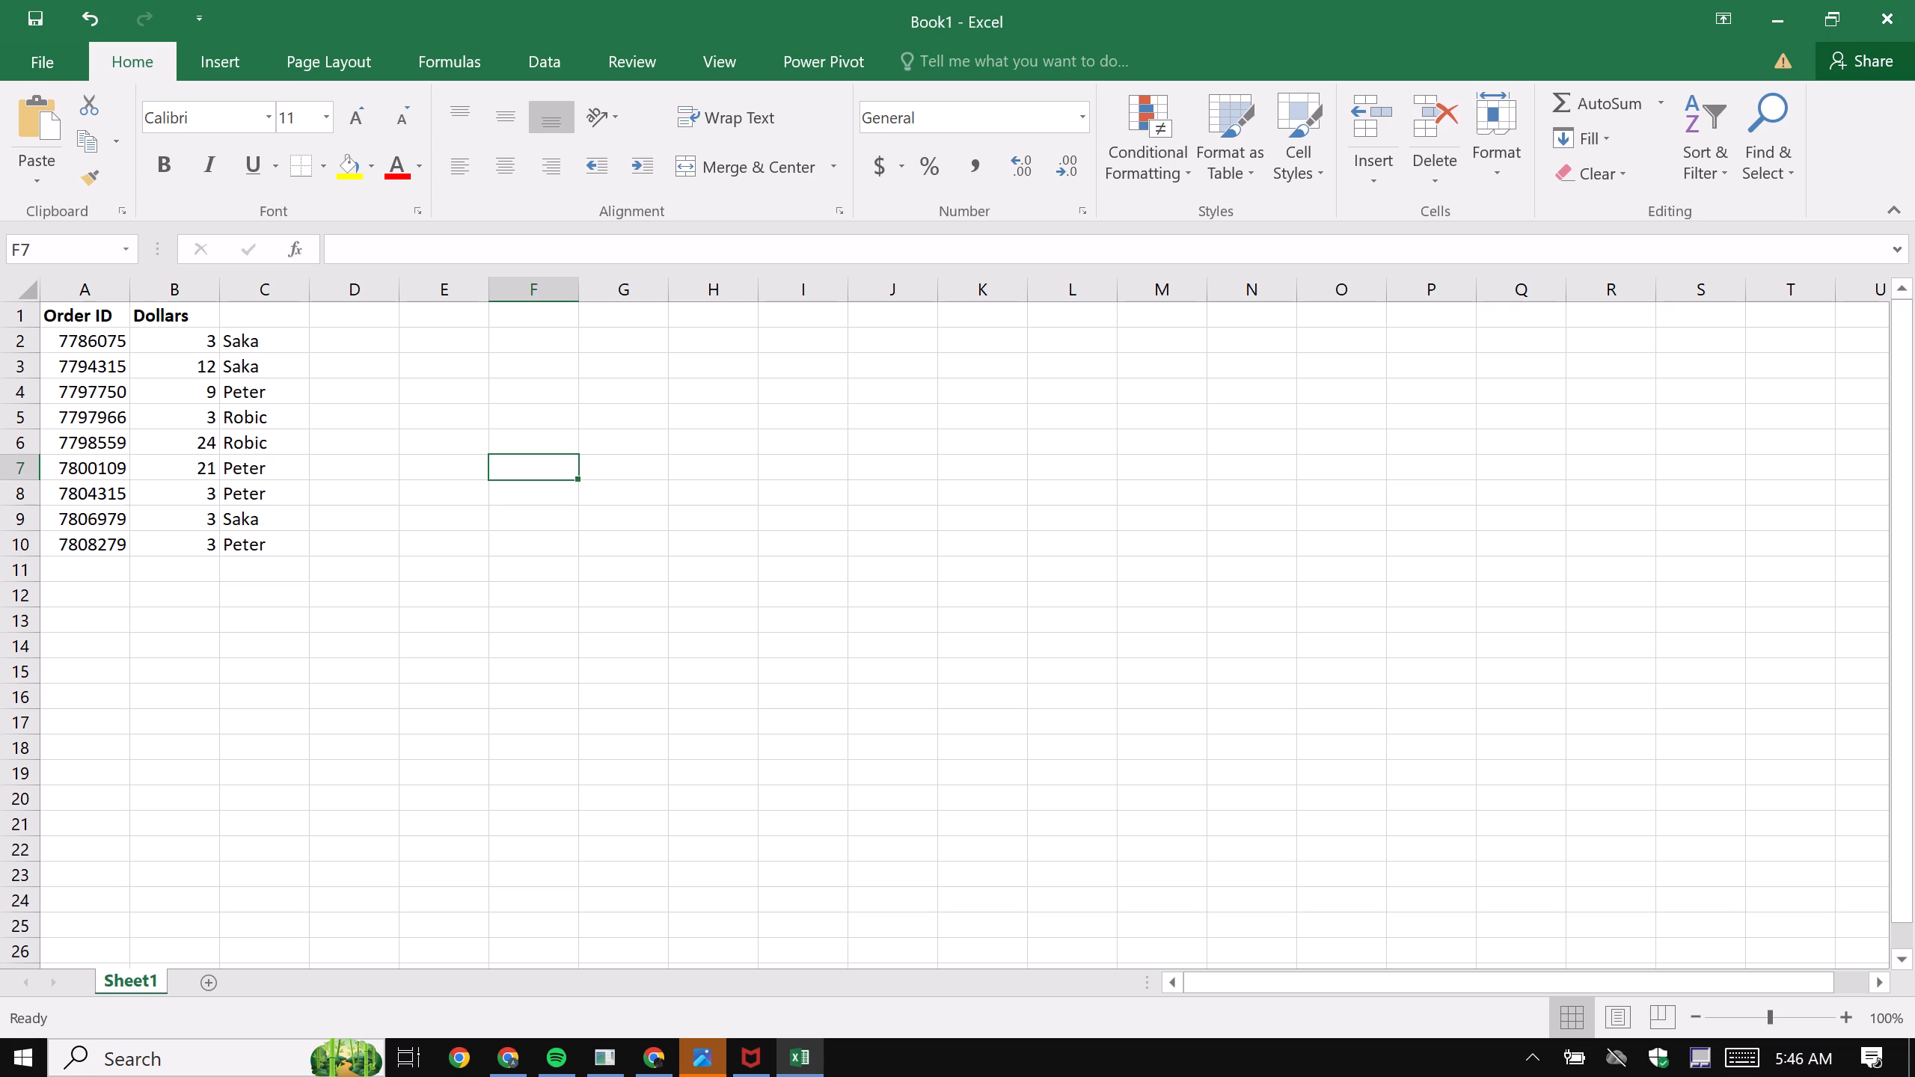
# Capture a rectangular screen snip of the Excel order table, covering columns A to D down to row 11.
pyautogui.press('shift+super+s')
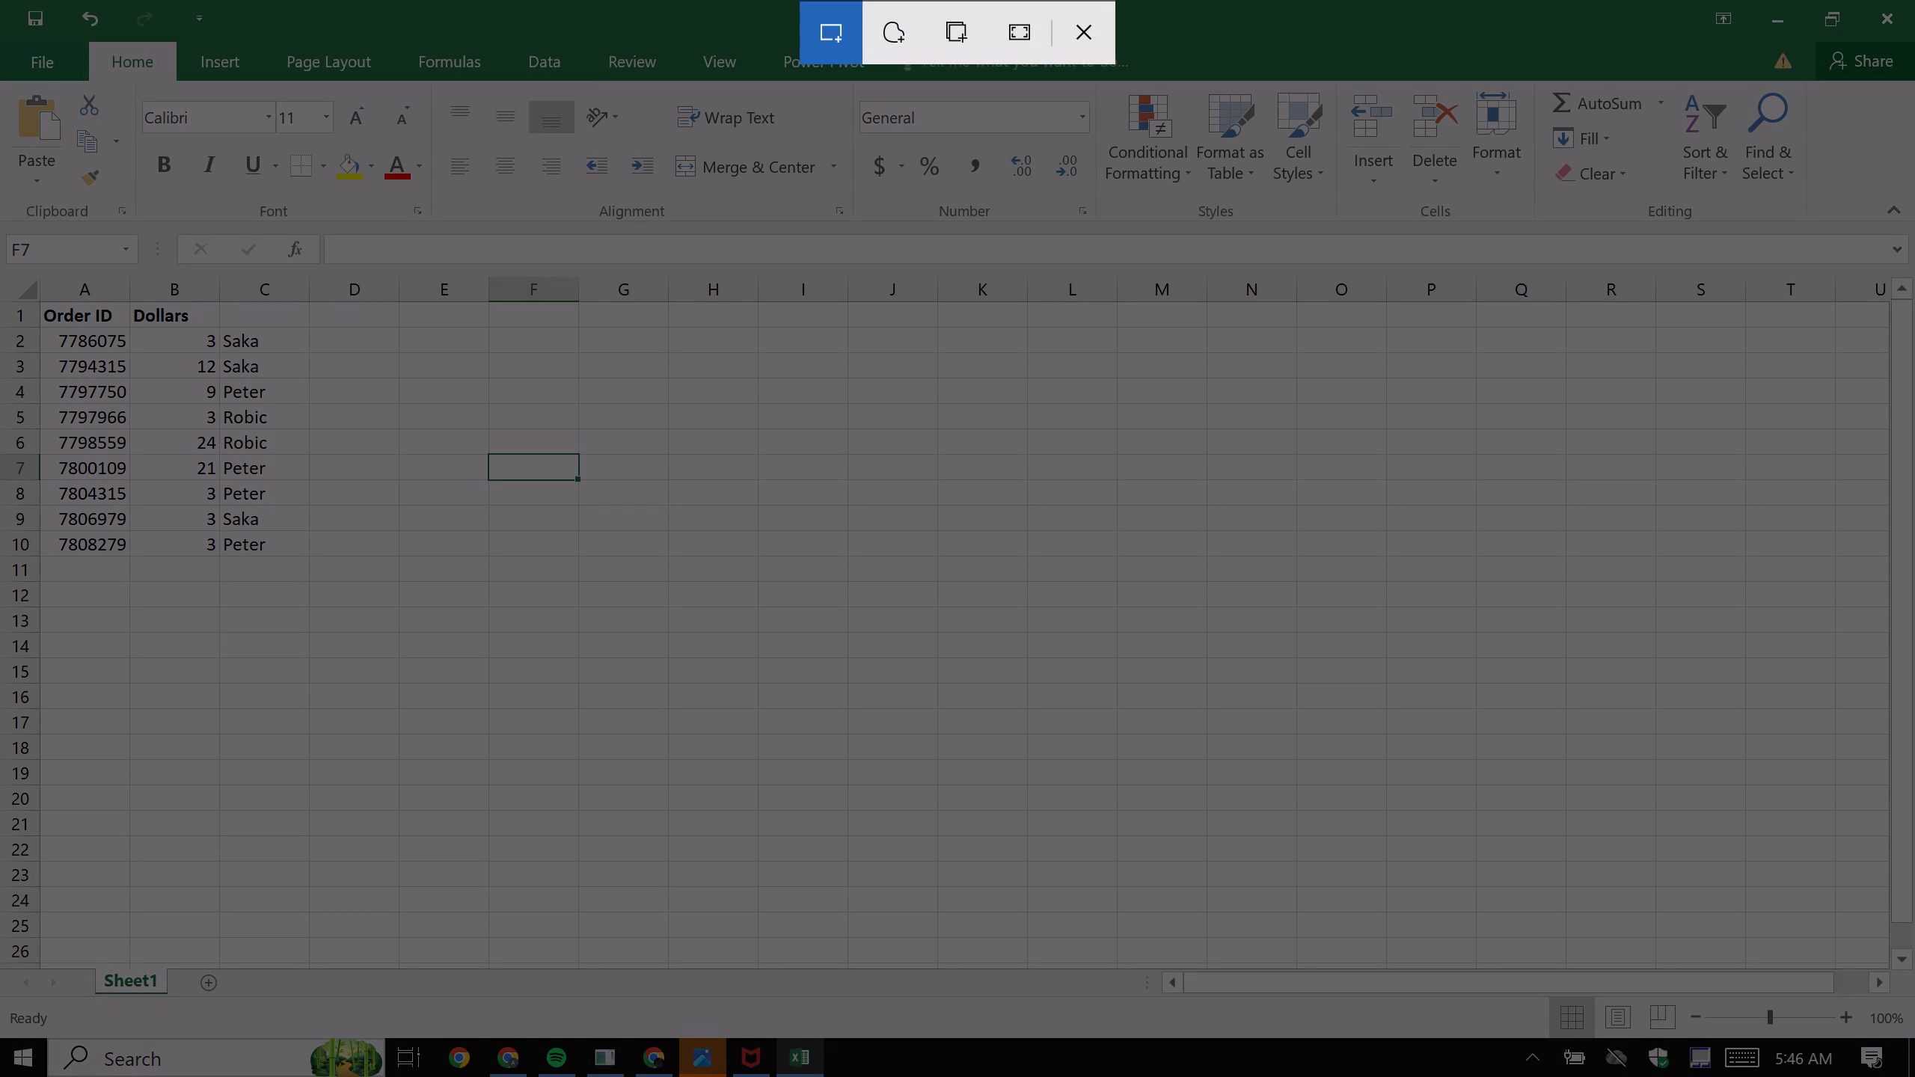
pyautogui.moveTo(0, 220); pyautogui.dragTo(264, 533)
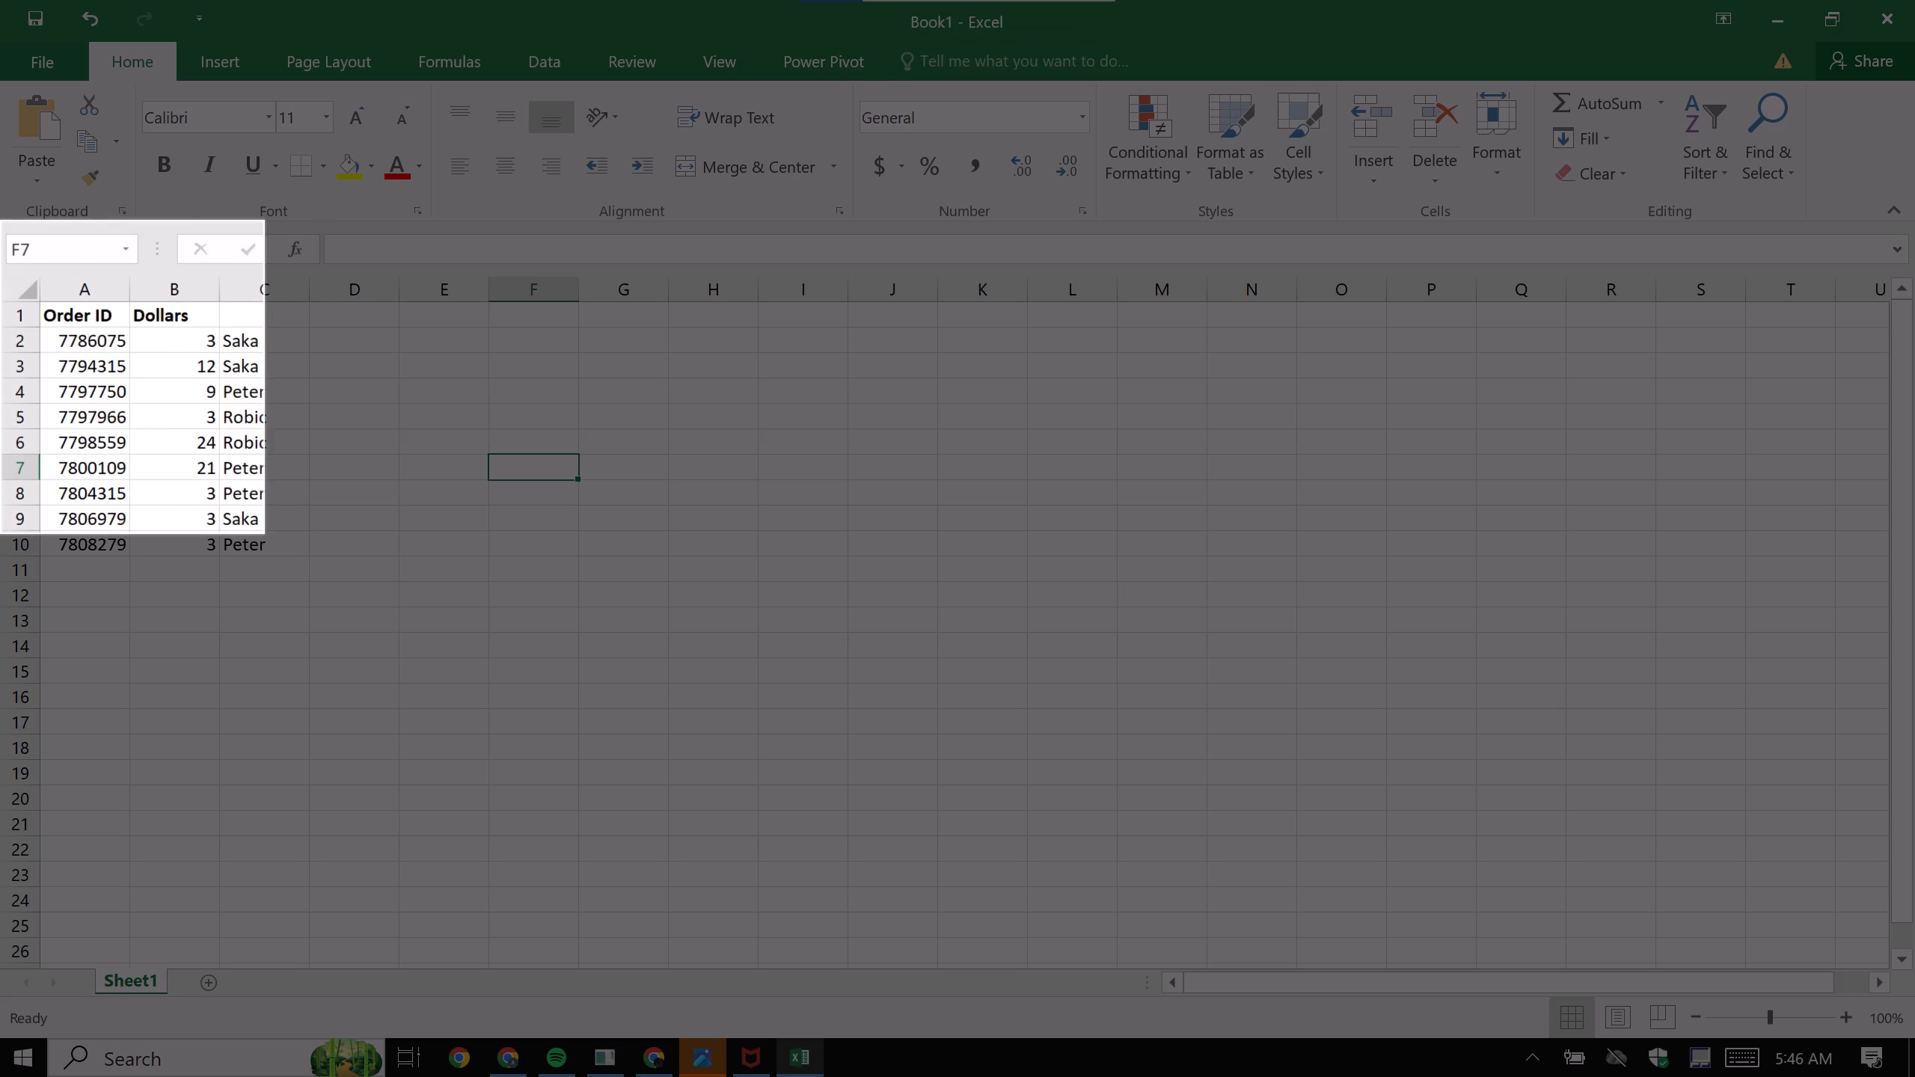
pyautogui.moveTo(264, 533); pyautogui.dragTo(402, 559)
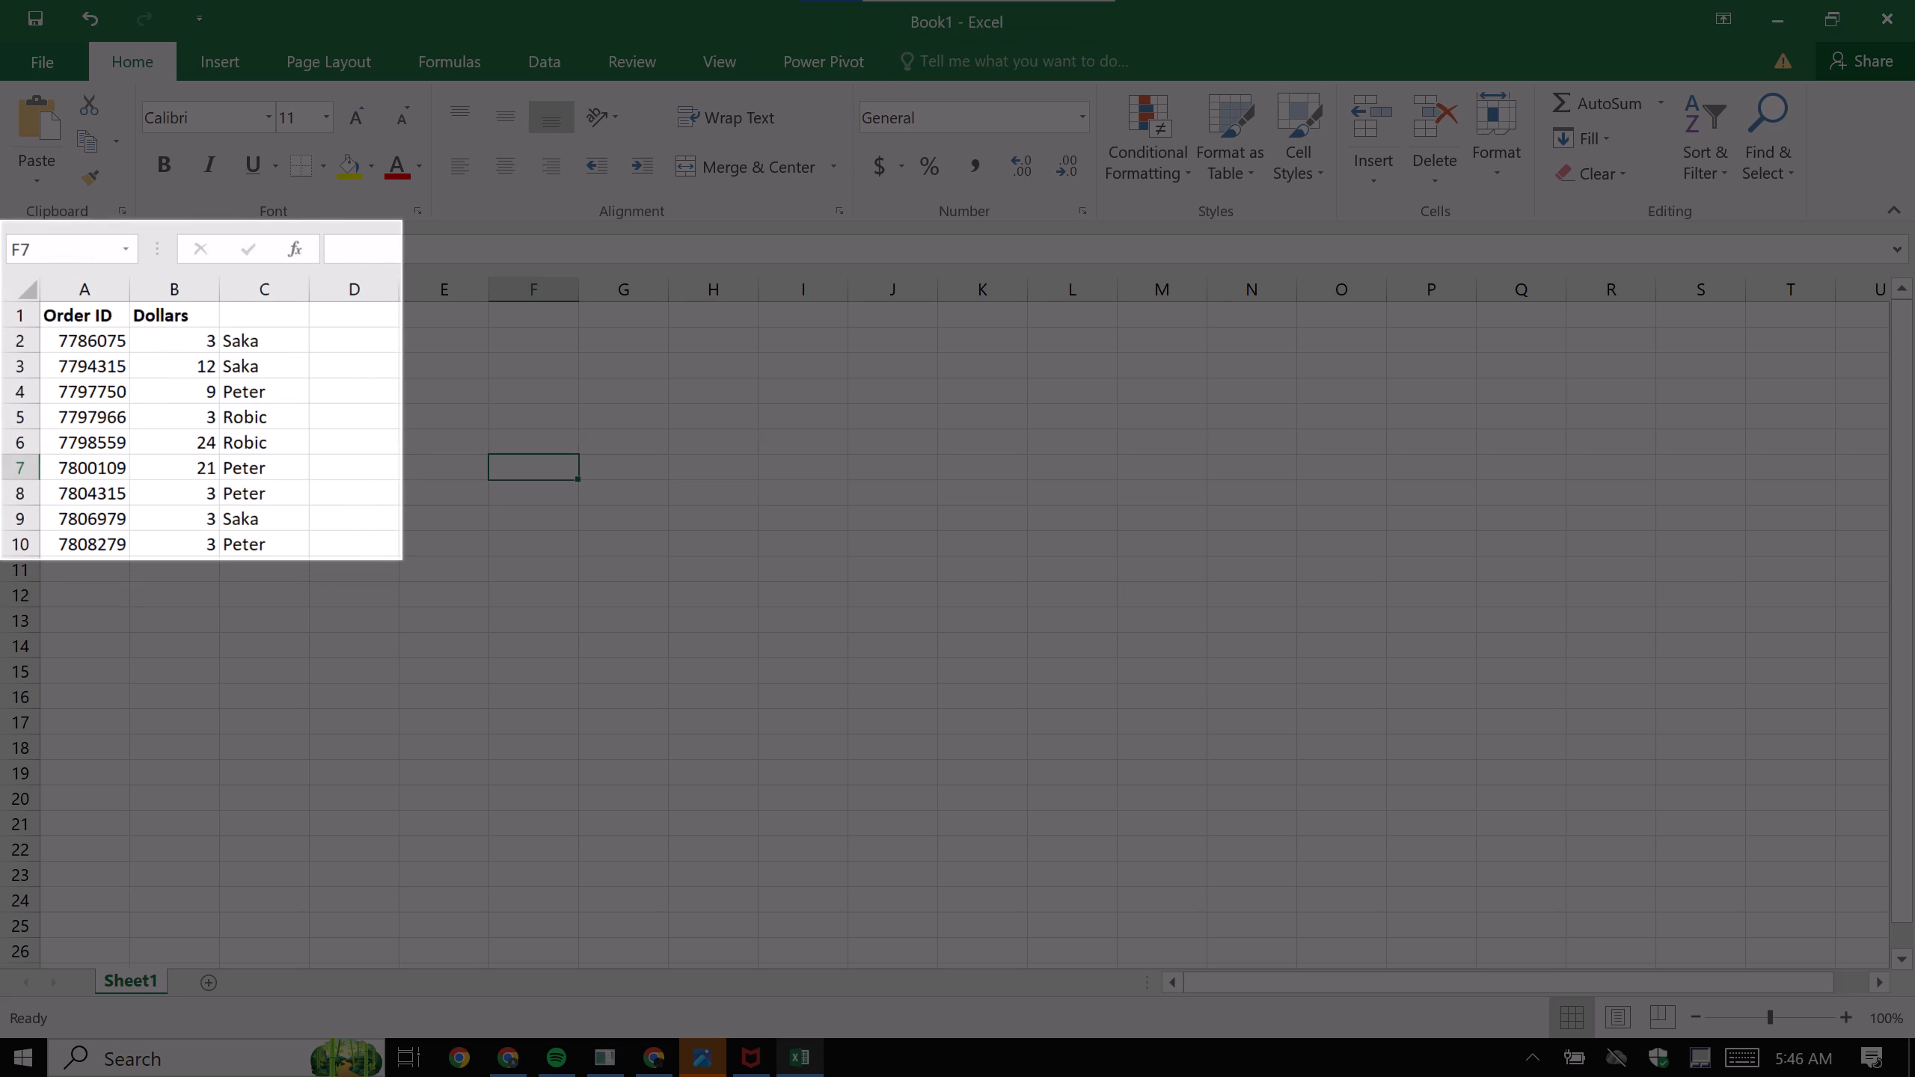
pyautogui.moveTo(402, 559); pyautogui.dragTo(400, 564)
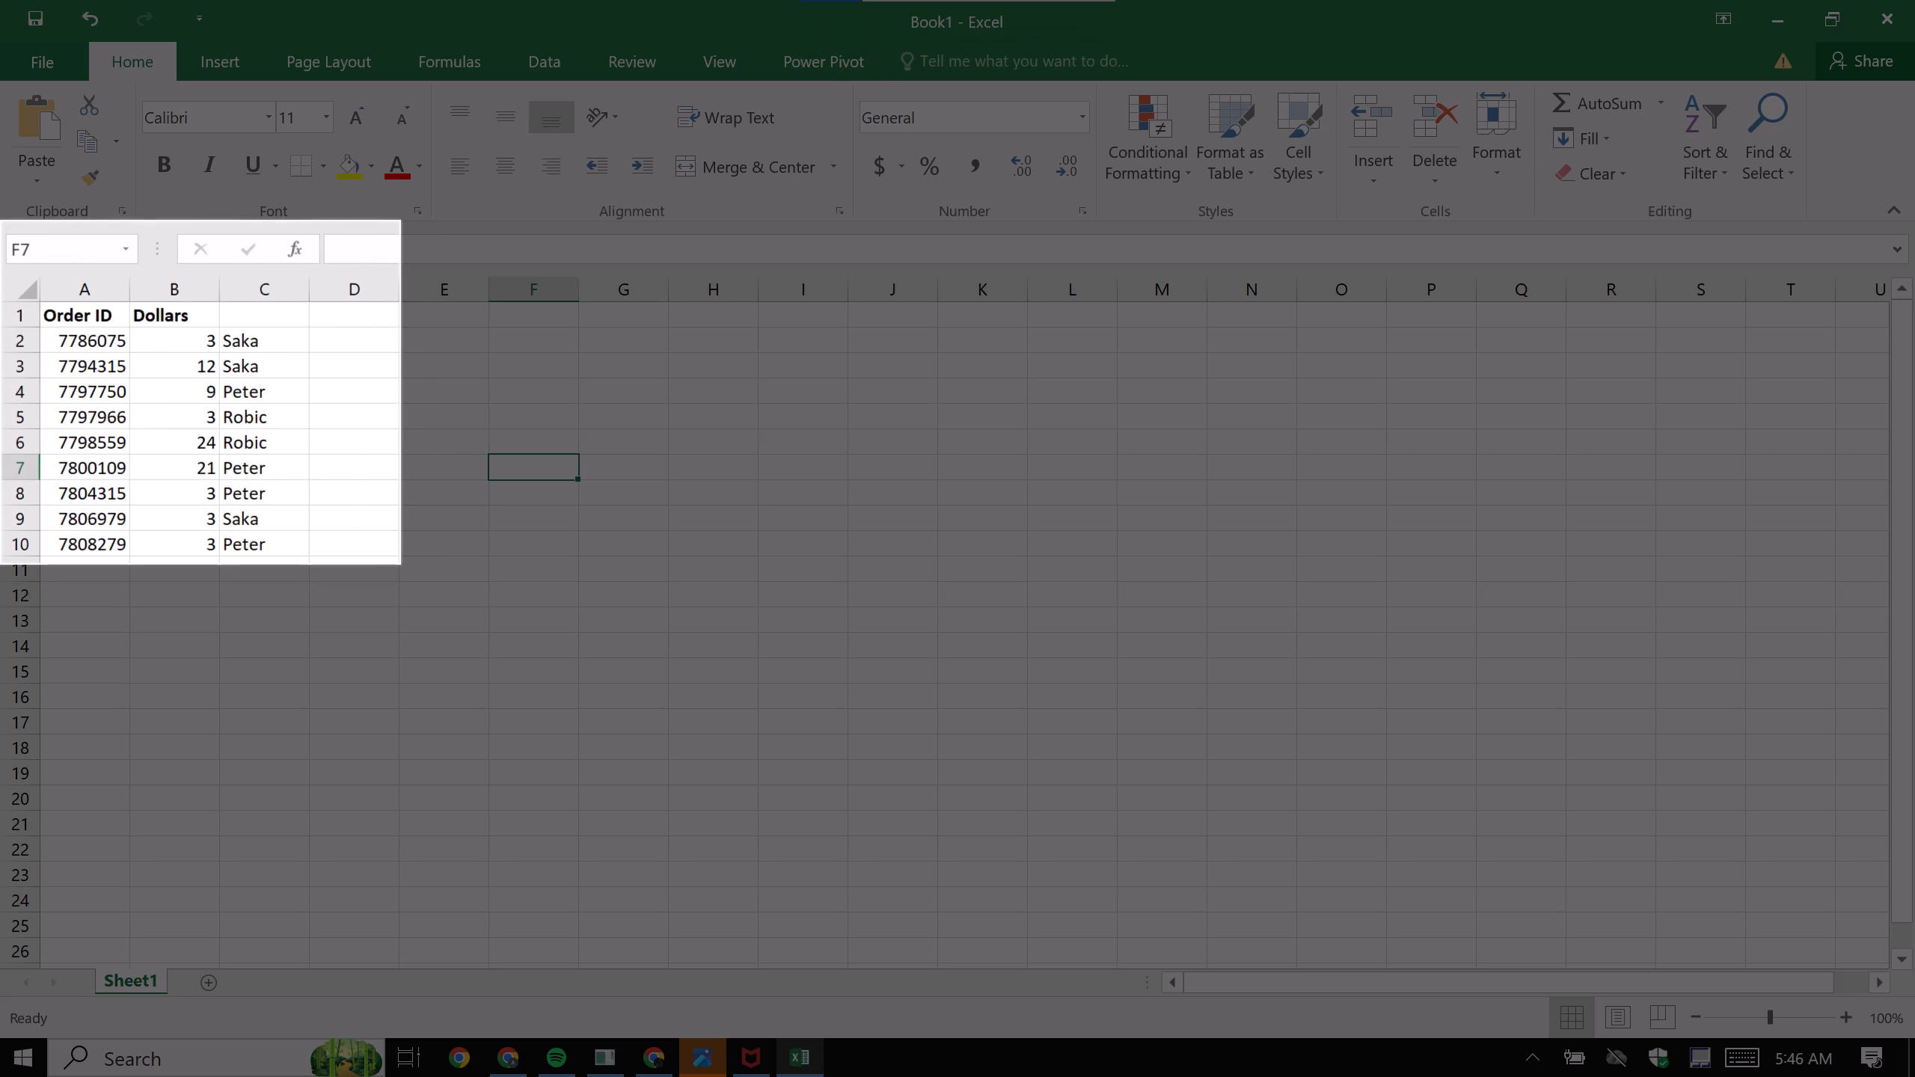
pyautogui.moveTo(400, 564); pyautogui.dragTo(405, 579)
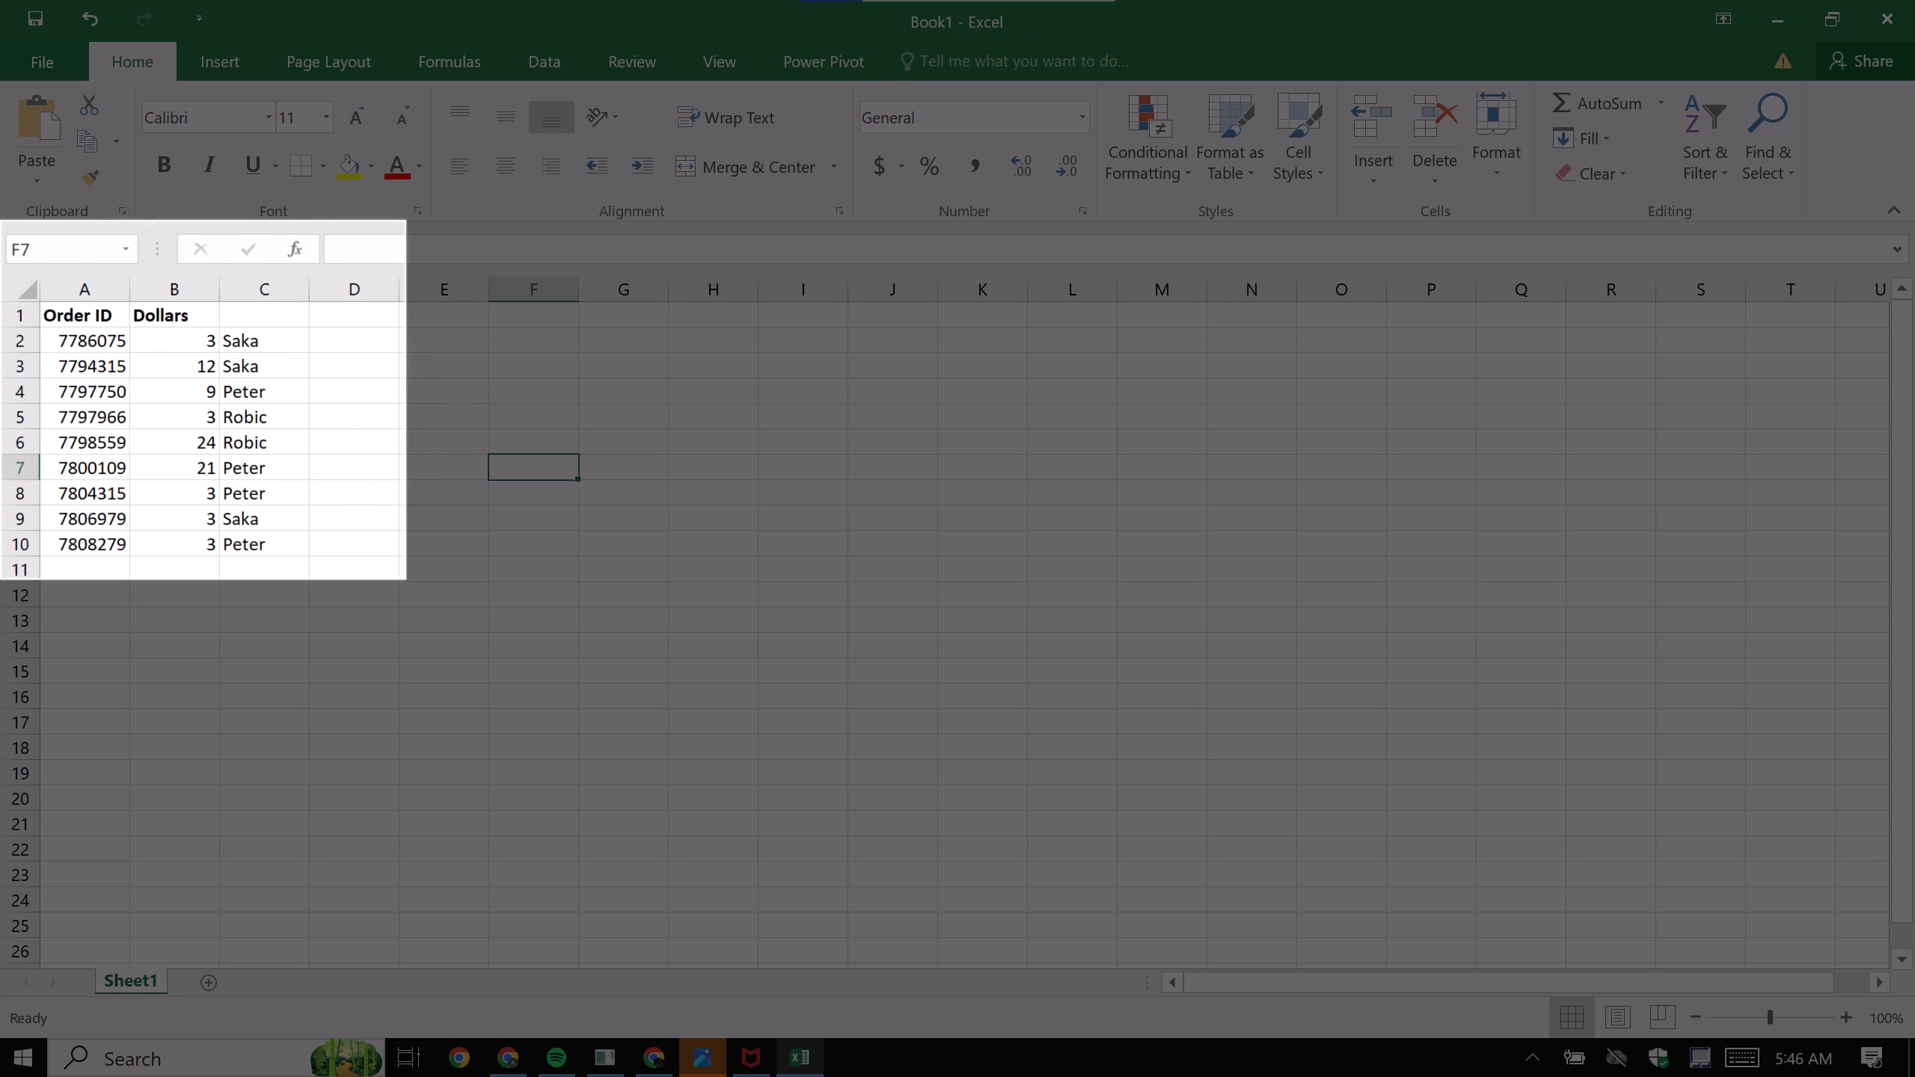
pyautogui.moveTo(405, 579); pyautogui.dragTo(400, 577)
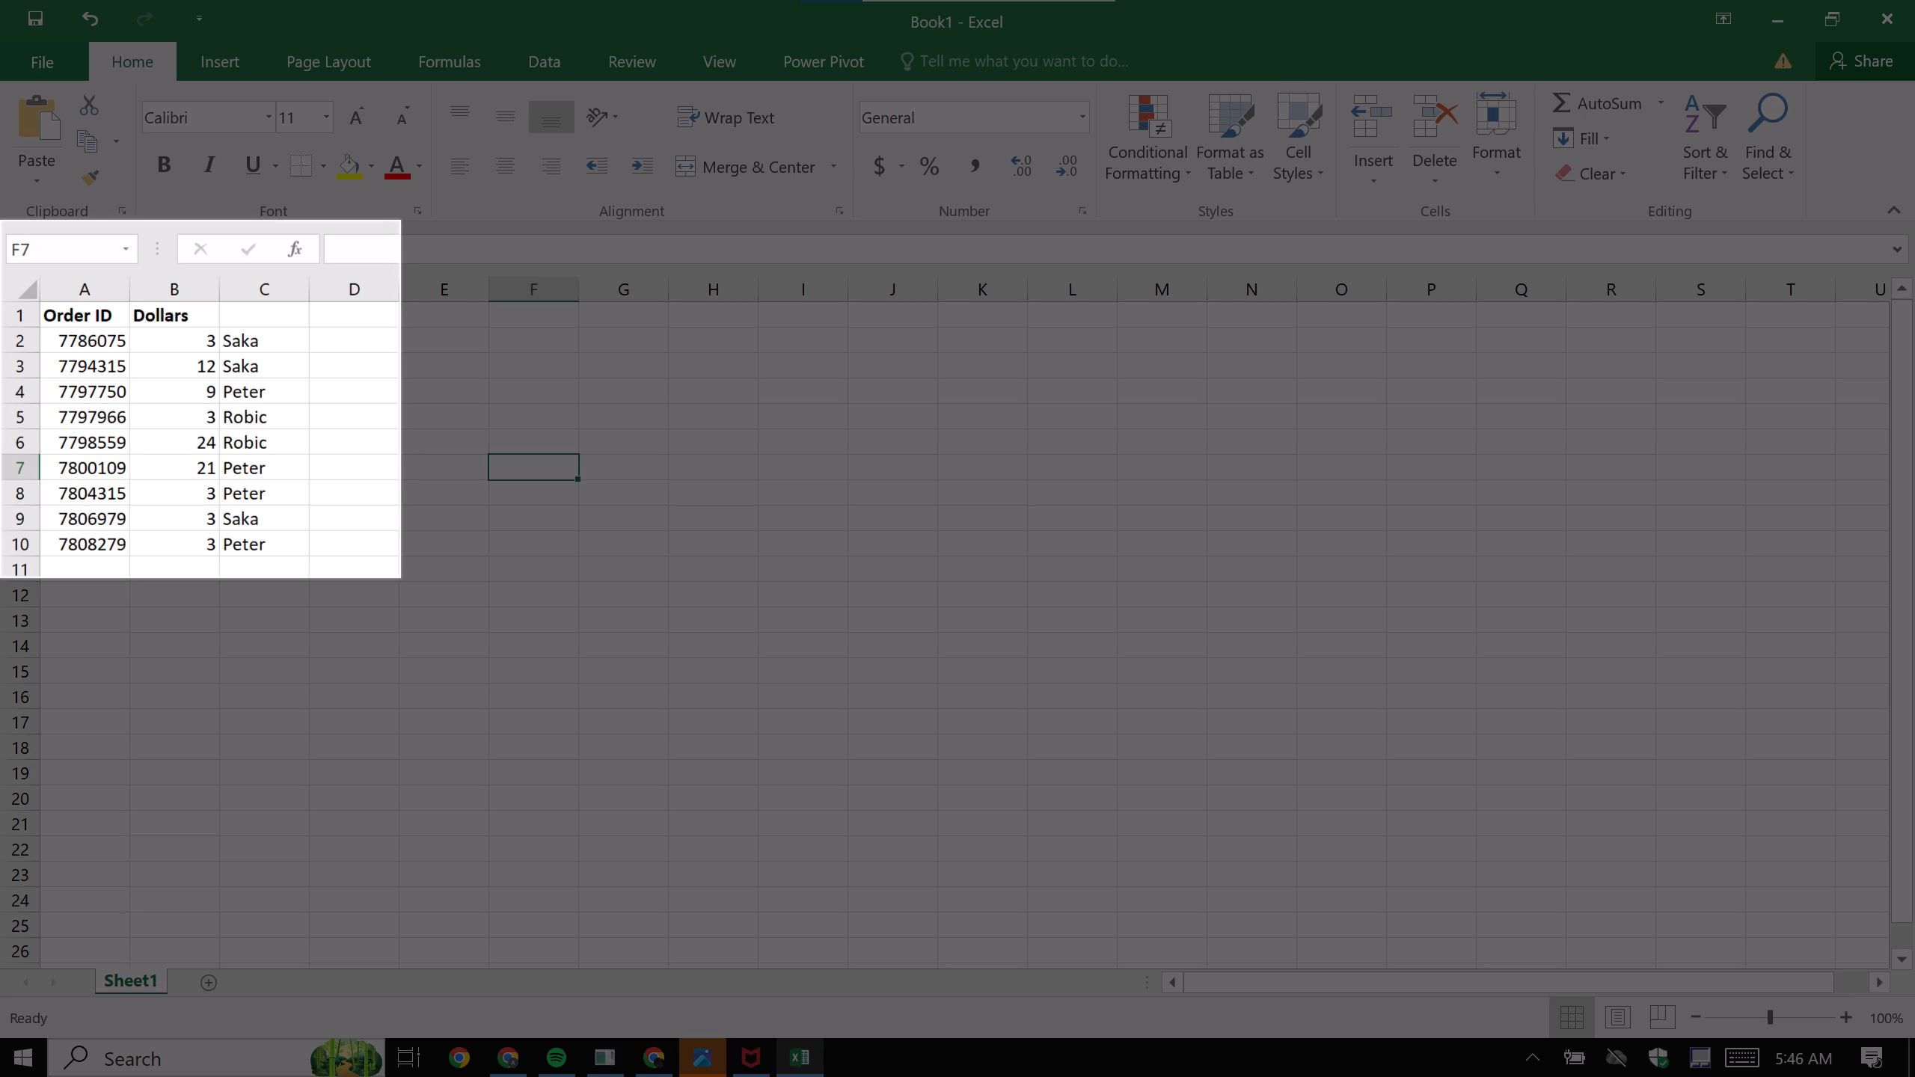
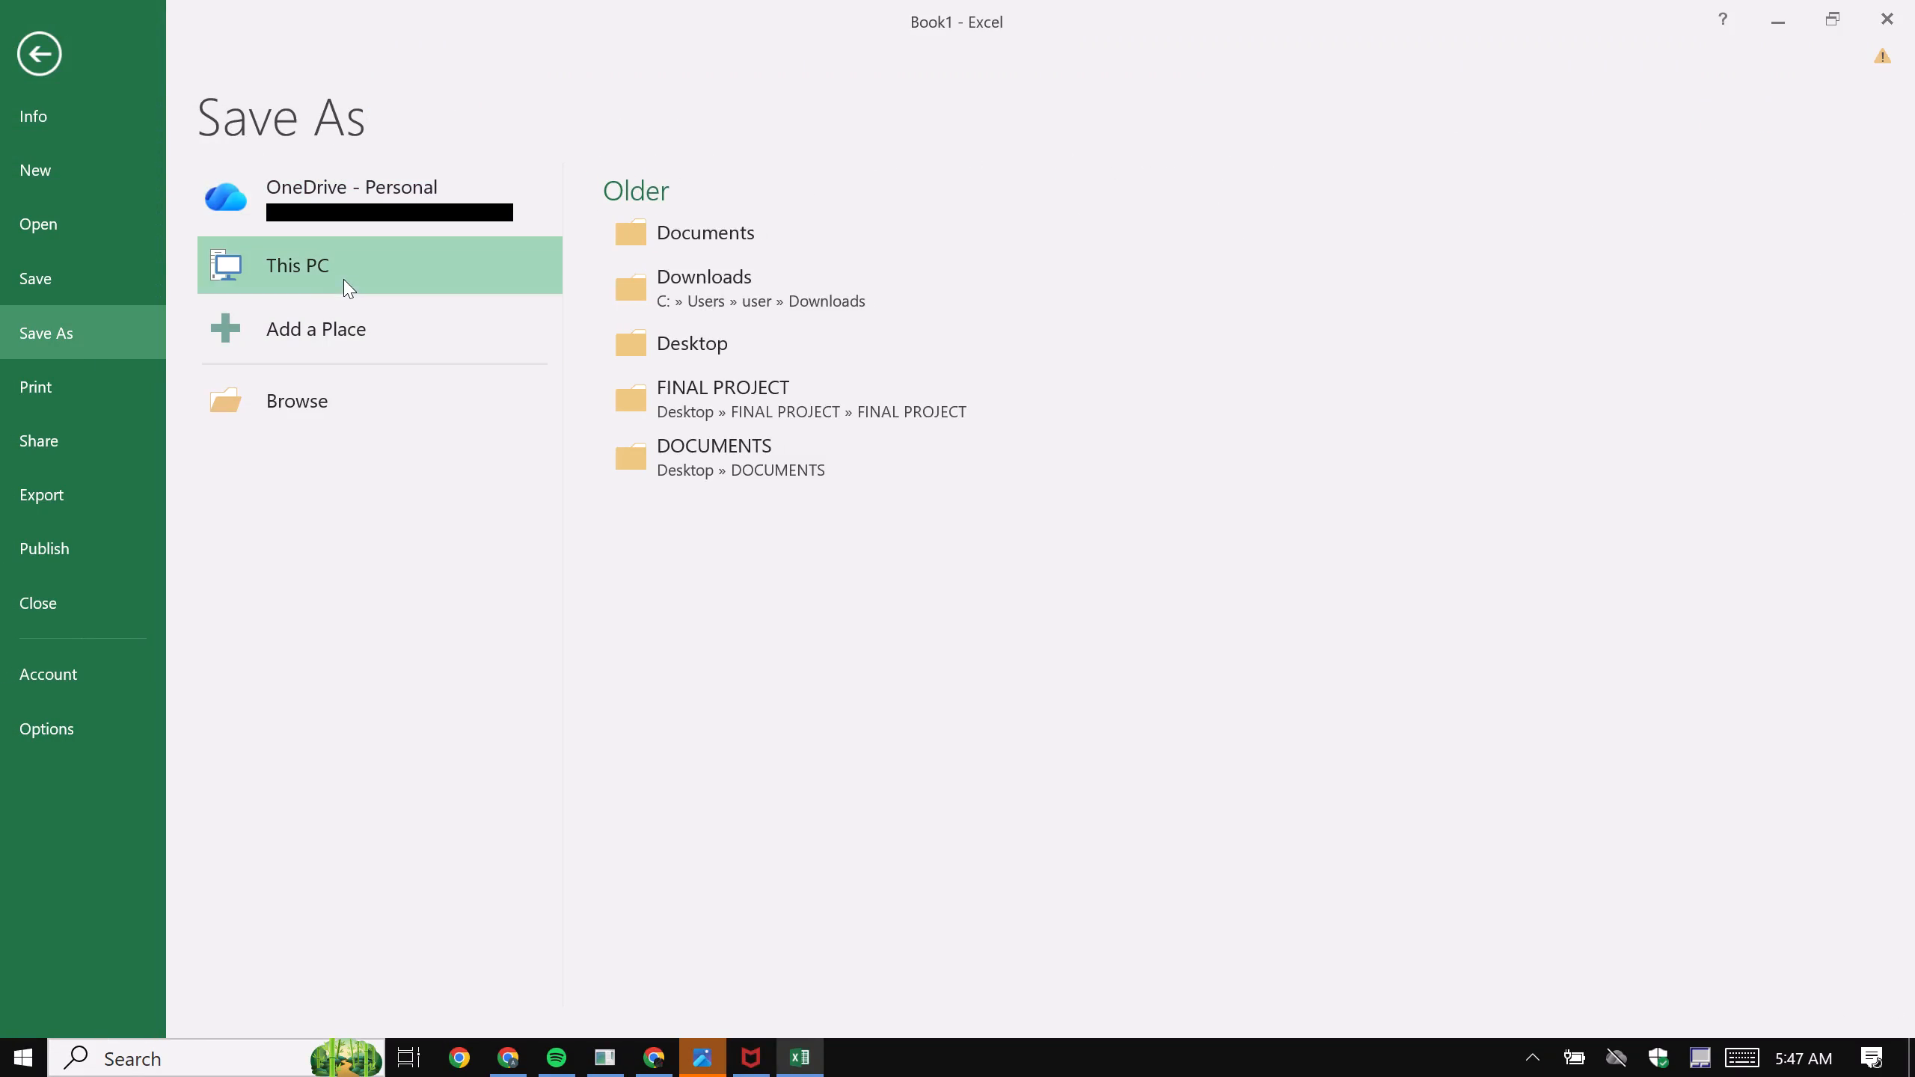
# Save the workbook in the Documents folder under the file name "Ashley Nov 4th".
pyautogui.click(717, 242)
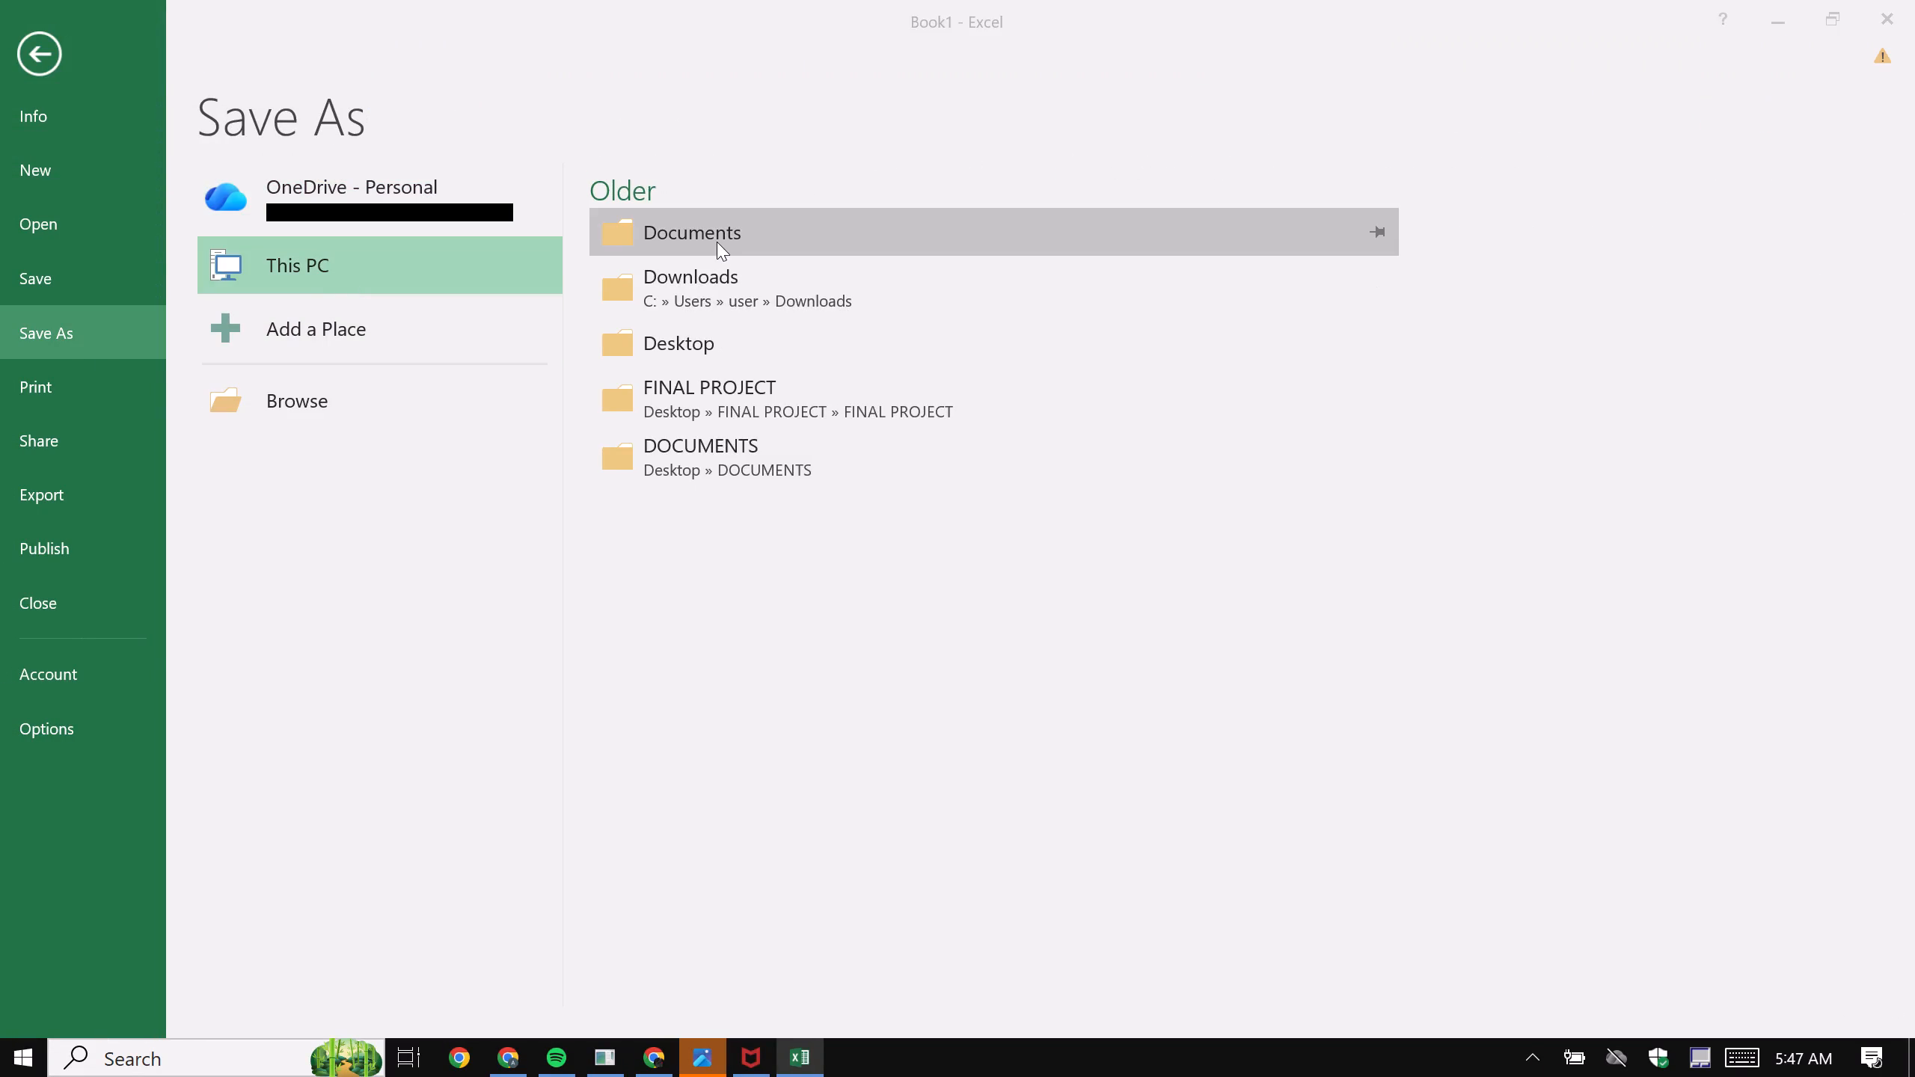
pyautogui.press('a')
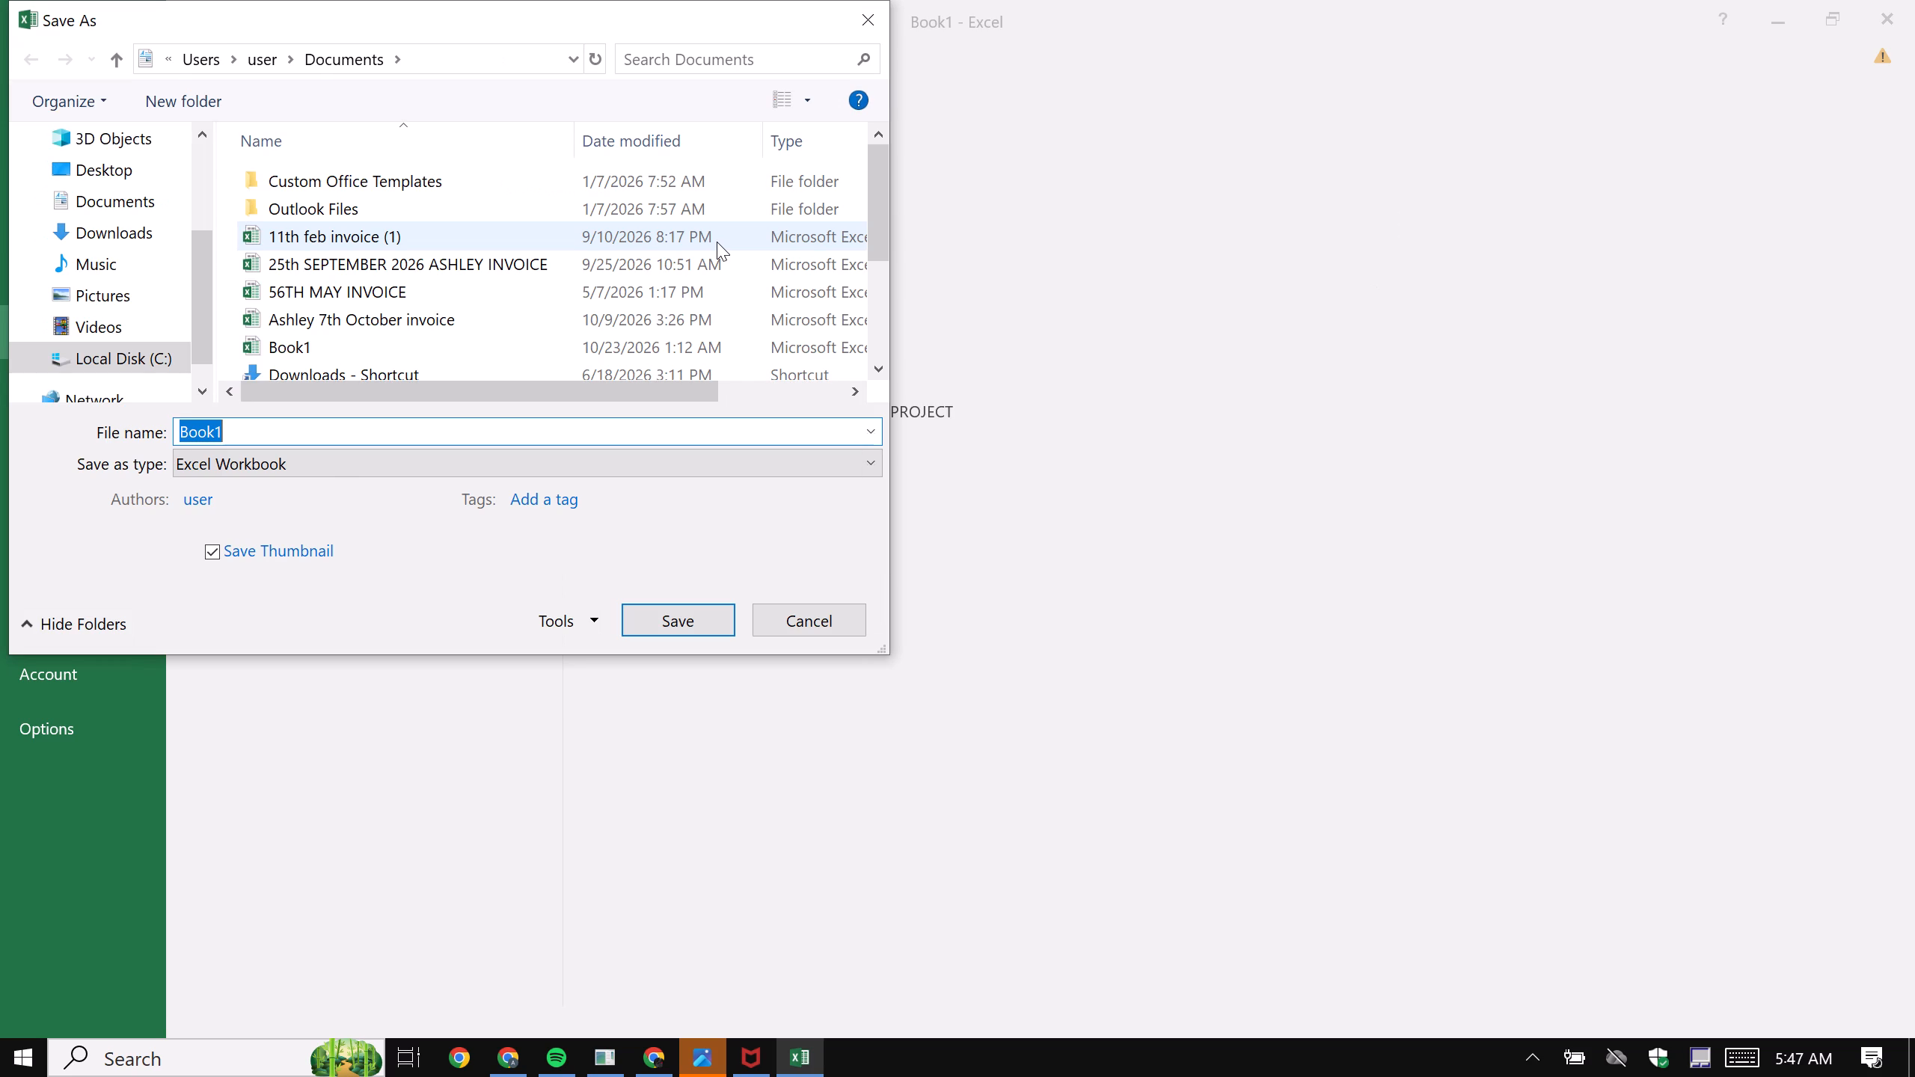
pyautogui.write('shley')
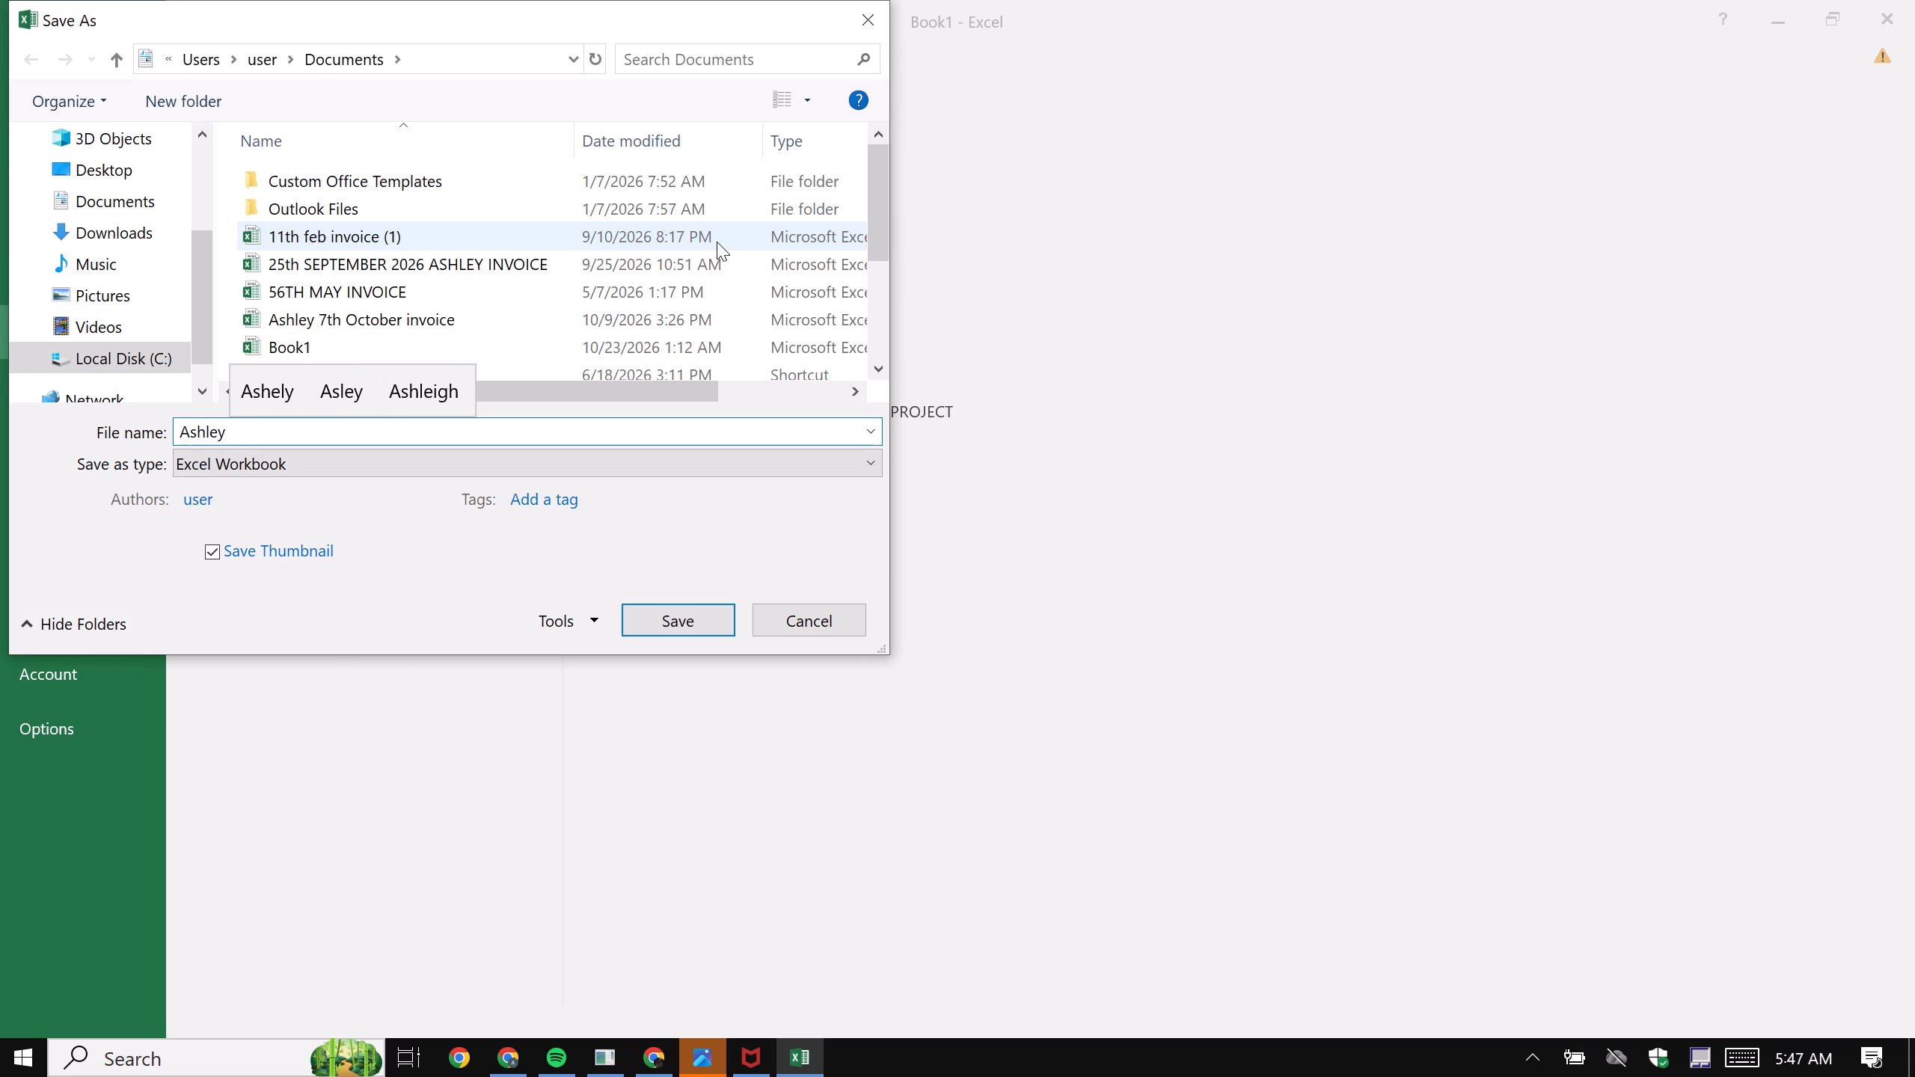
pyautogui.press('space')
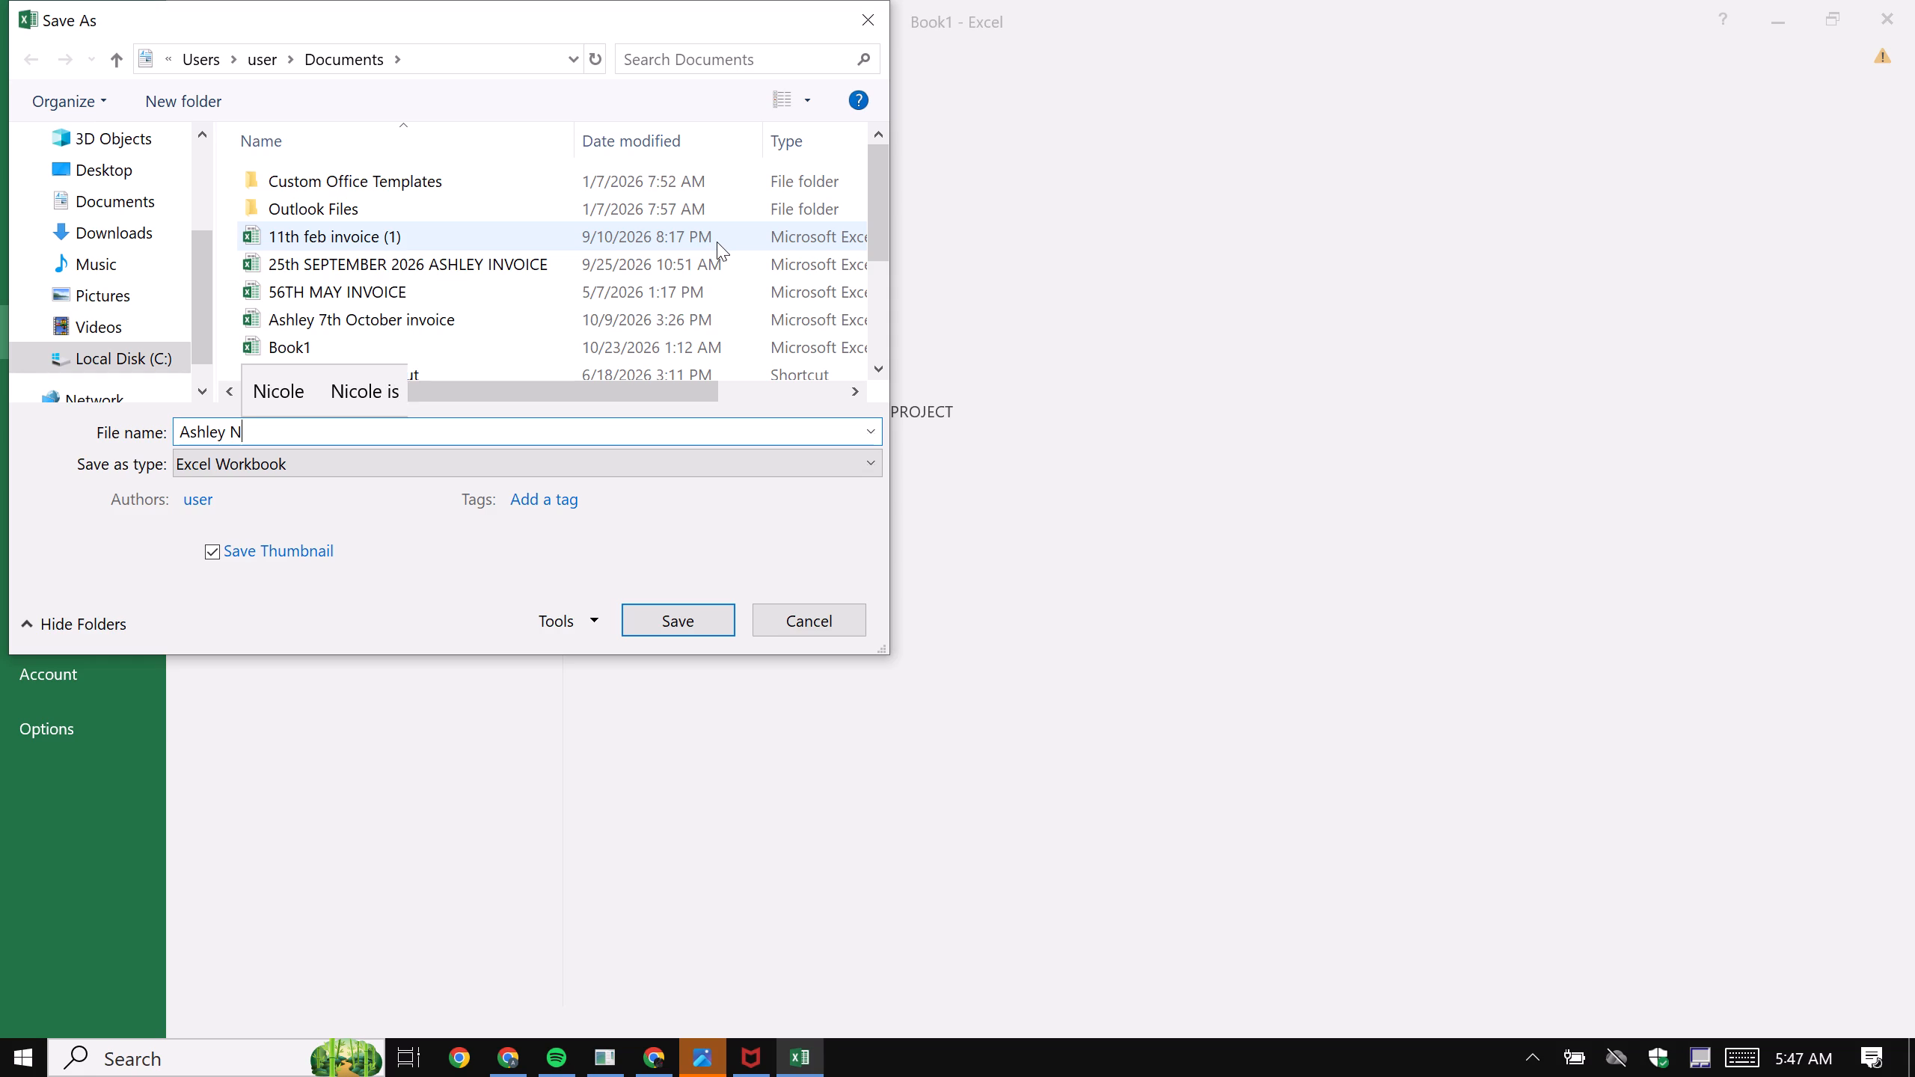
pyautogui.write('ov')
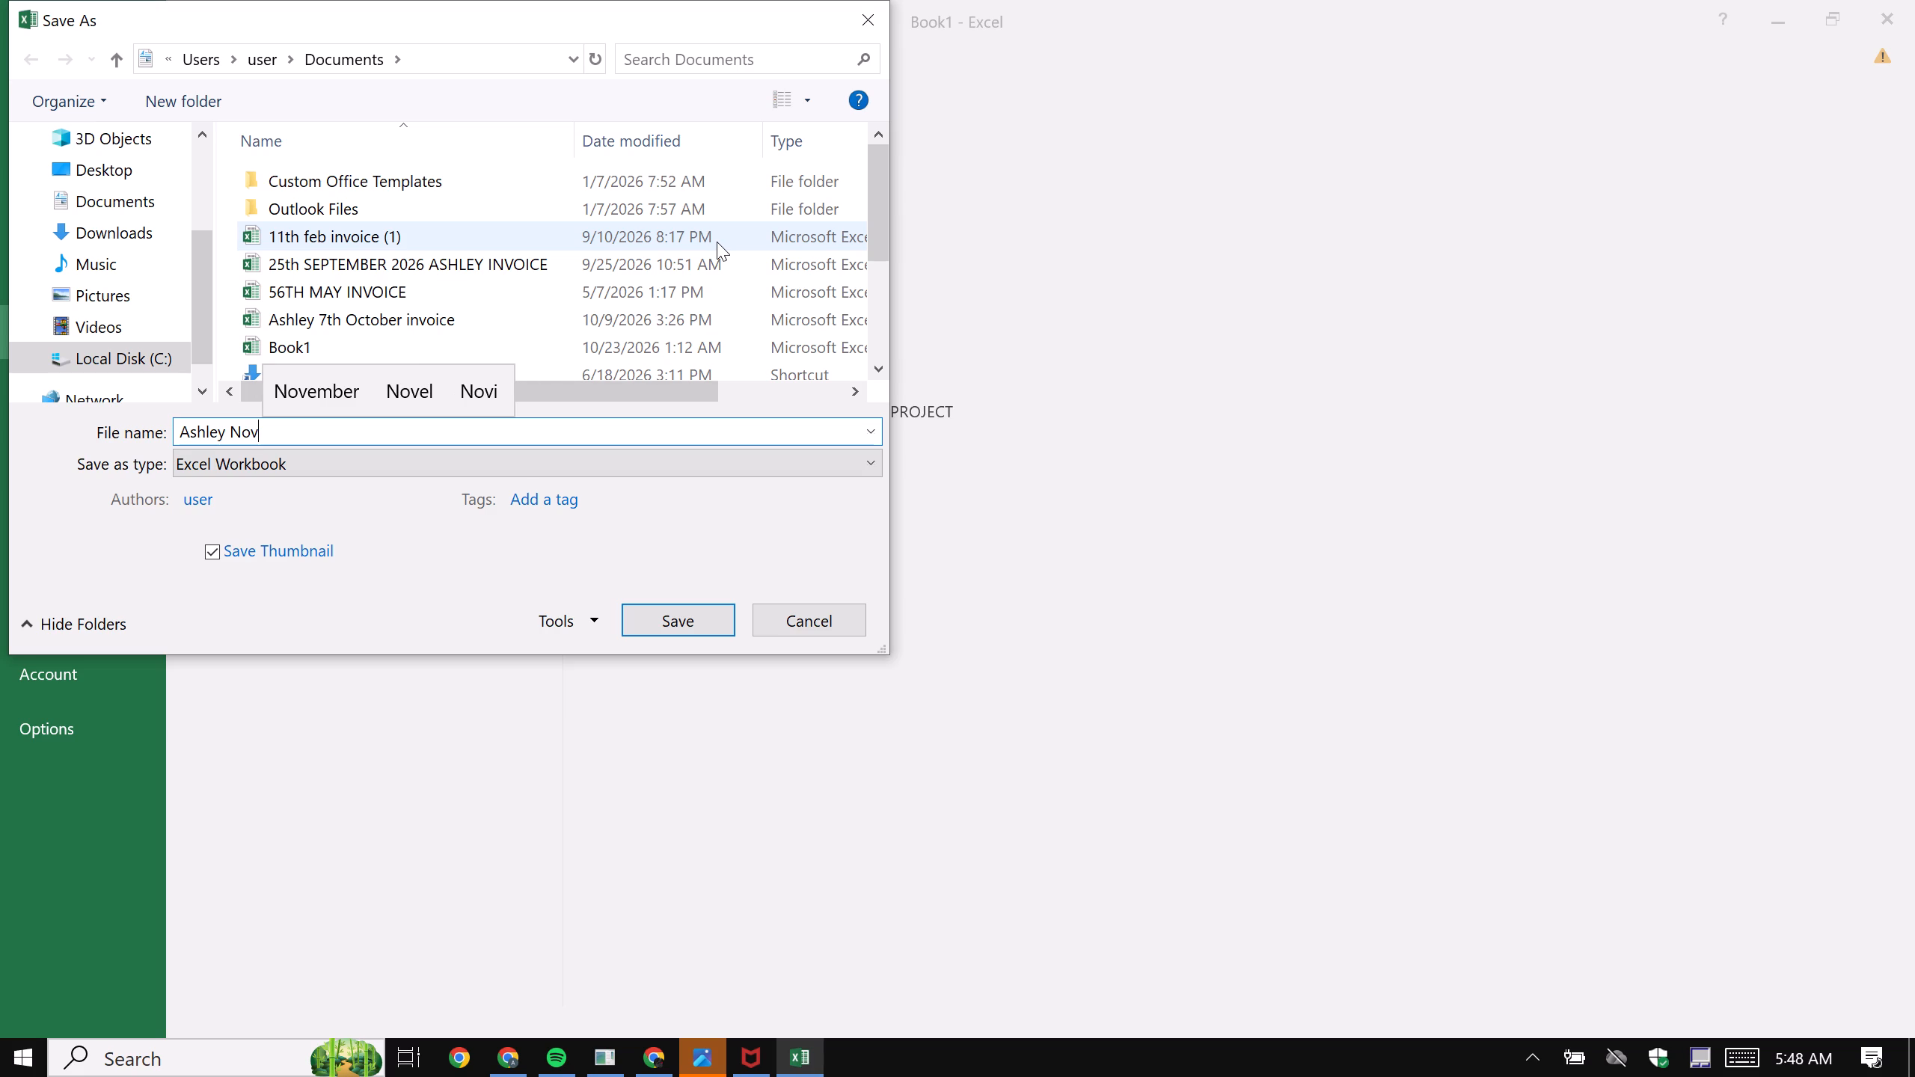
pyautogui.press('space')
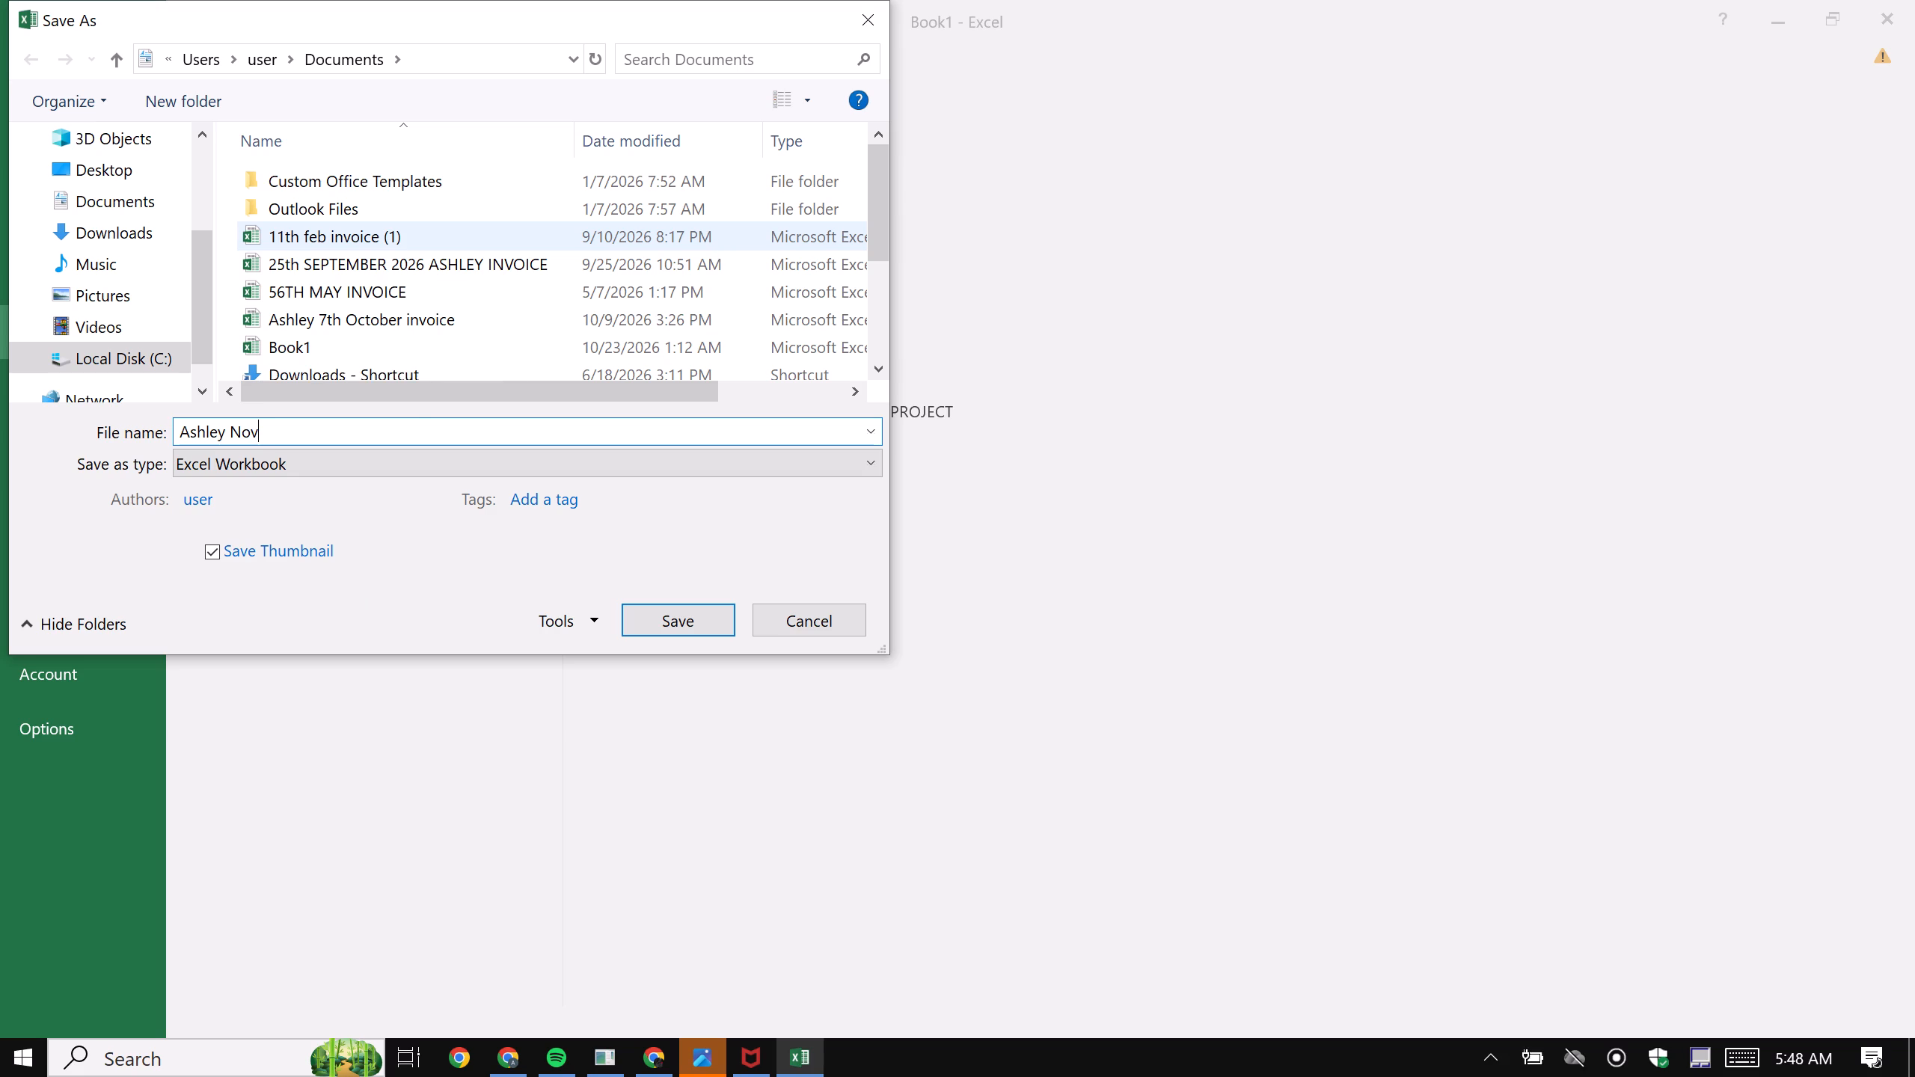
pyautogui.write('4th')
pyautogui.click(722, 609)
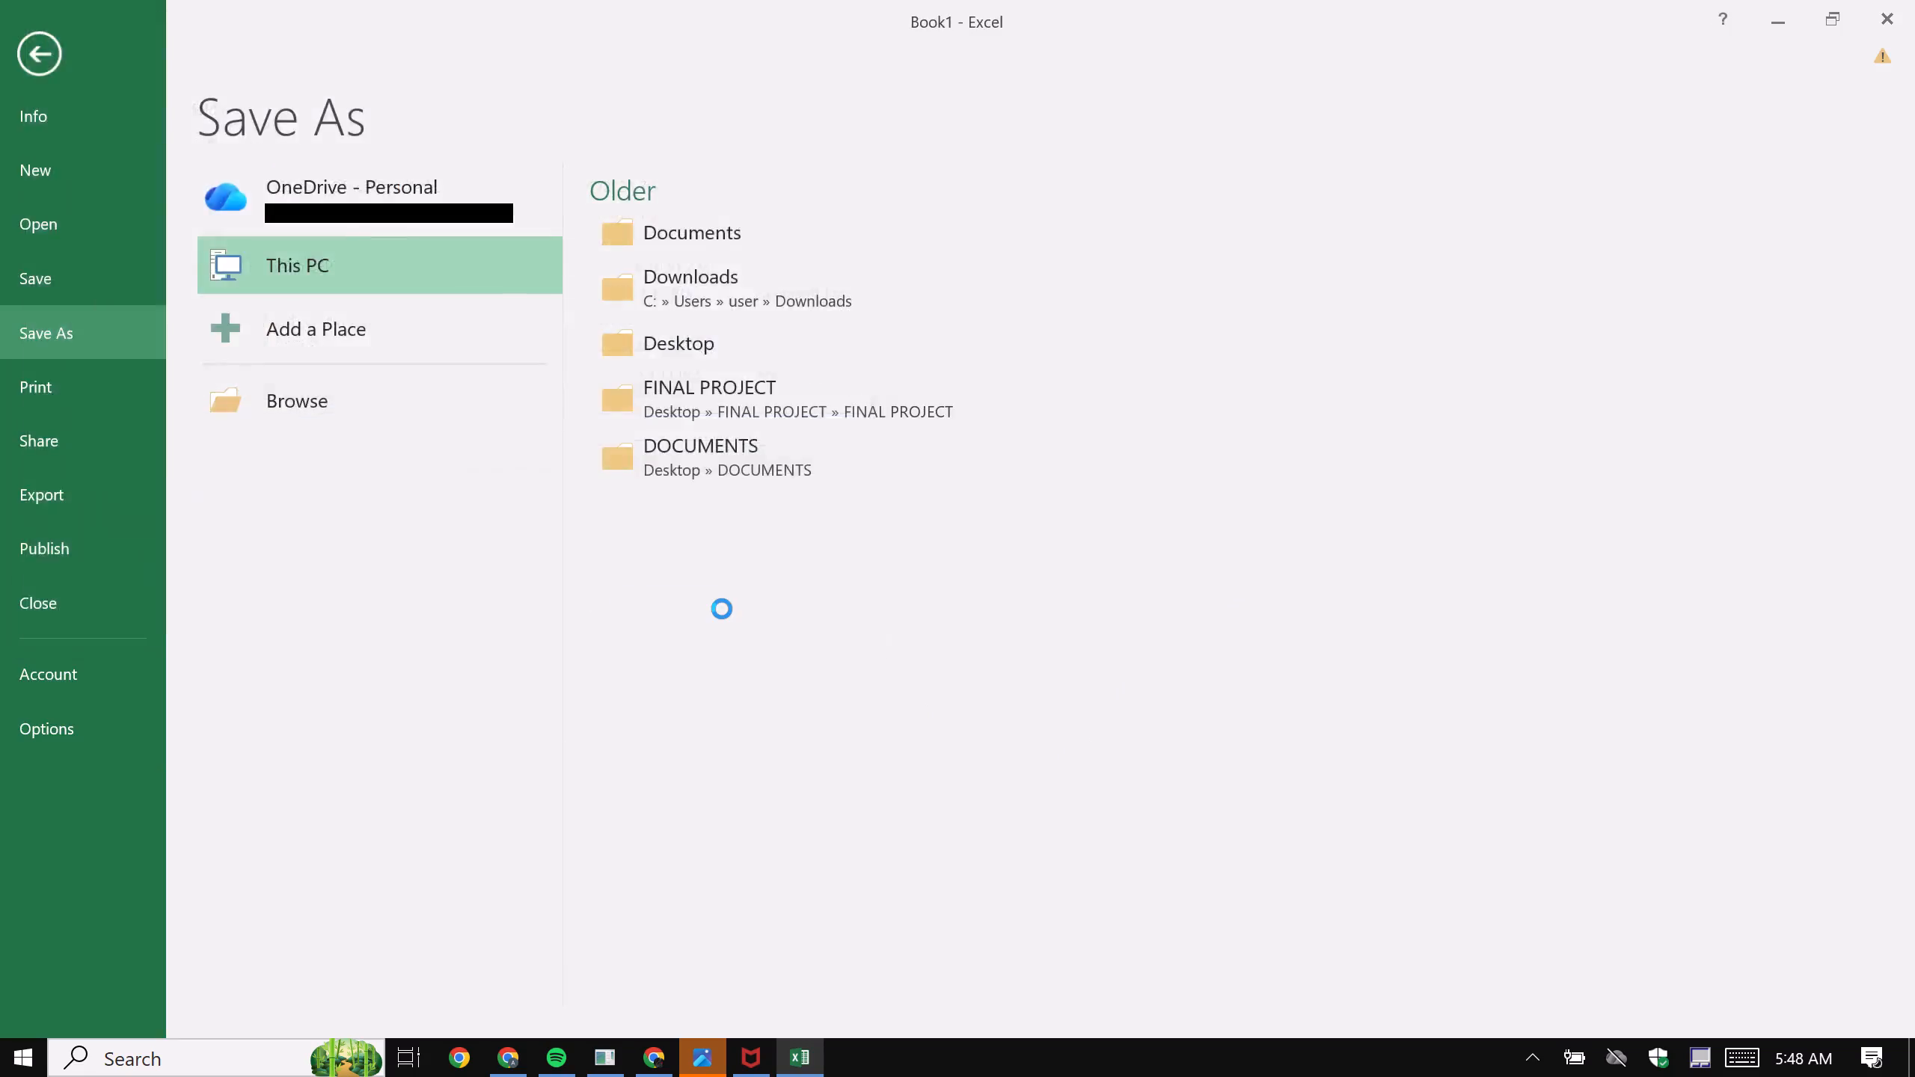
# Select the dollar amounts in B2:B10 to check their sum.
pyautogui.moveTo(183, 342); pyautogui.dragTo(186, 534)
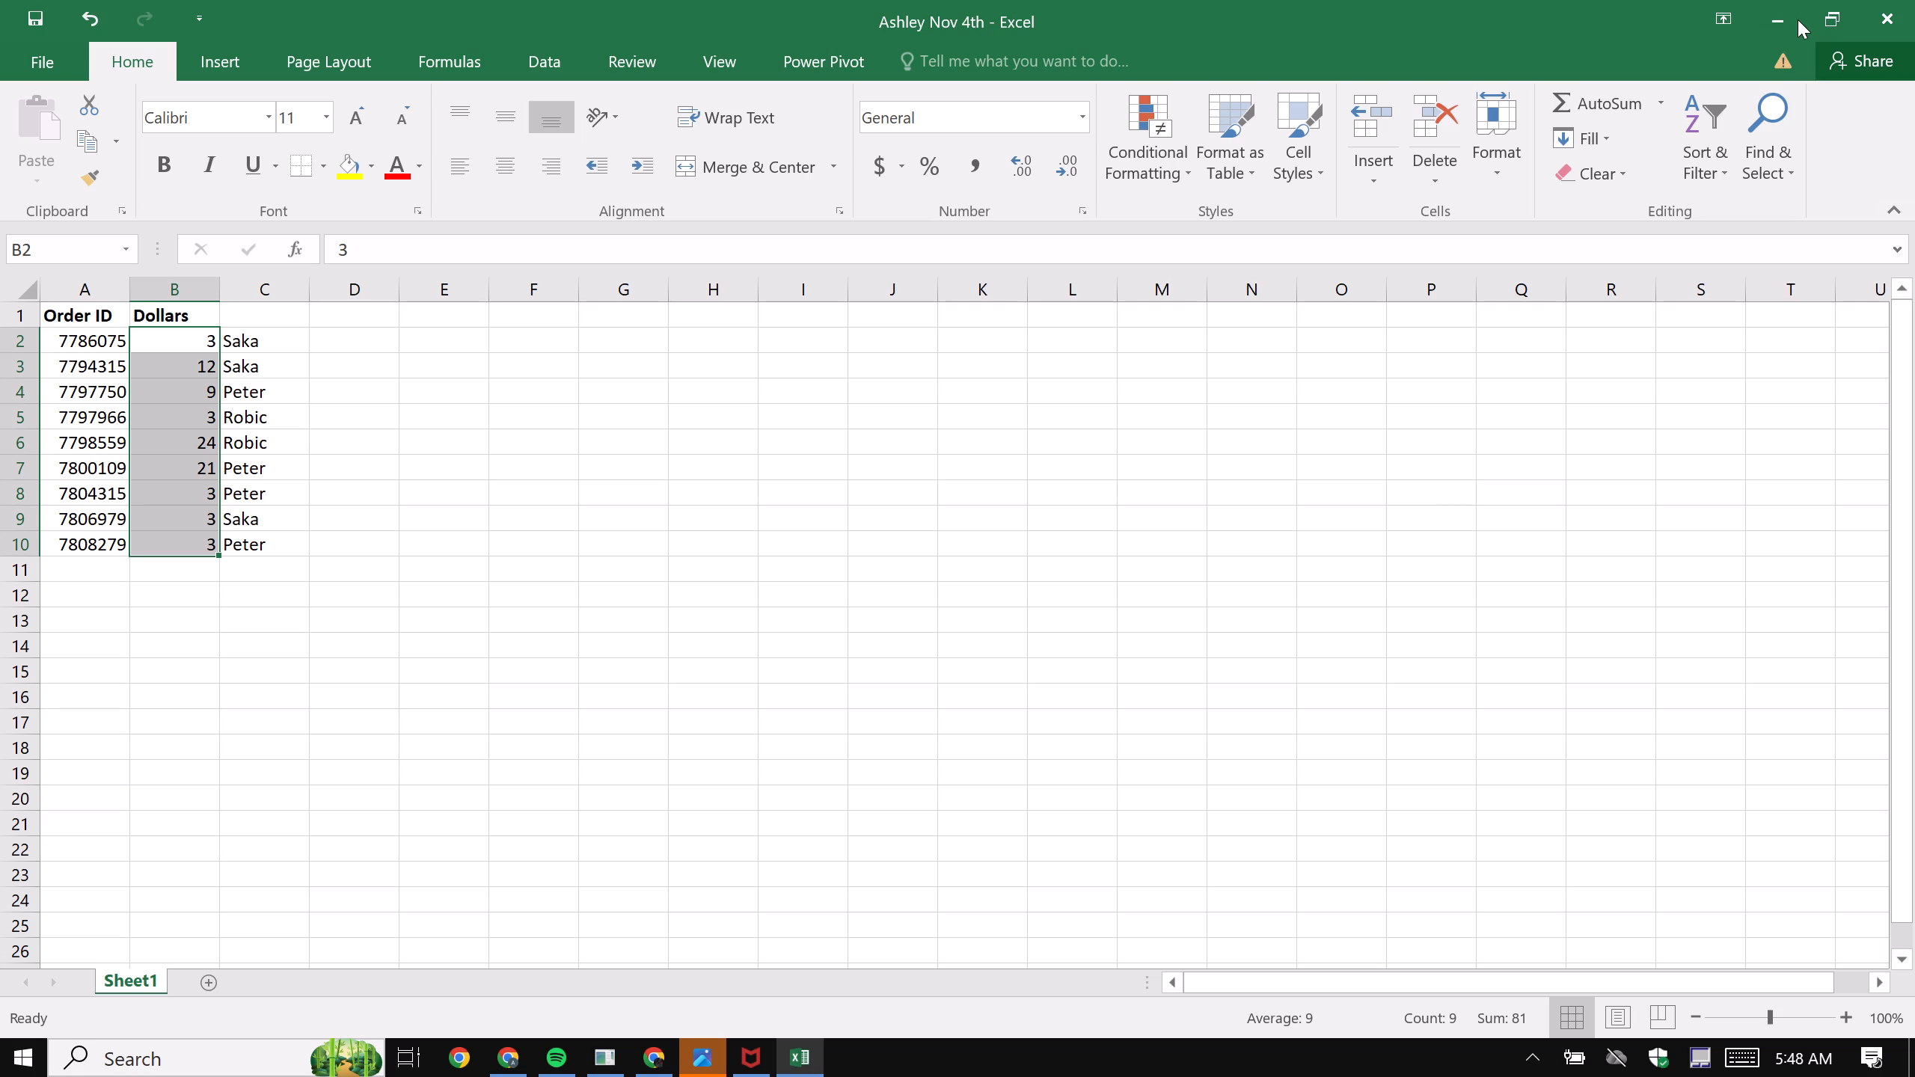
# Close the saved invoice workbook and exit Excel.
pyautogui.click(1899, 0)
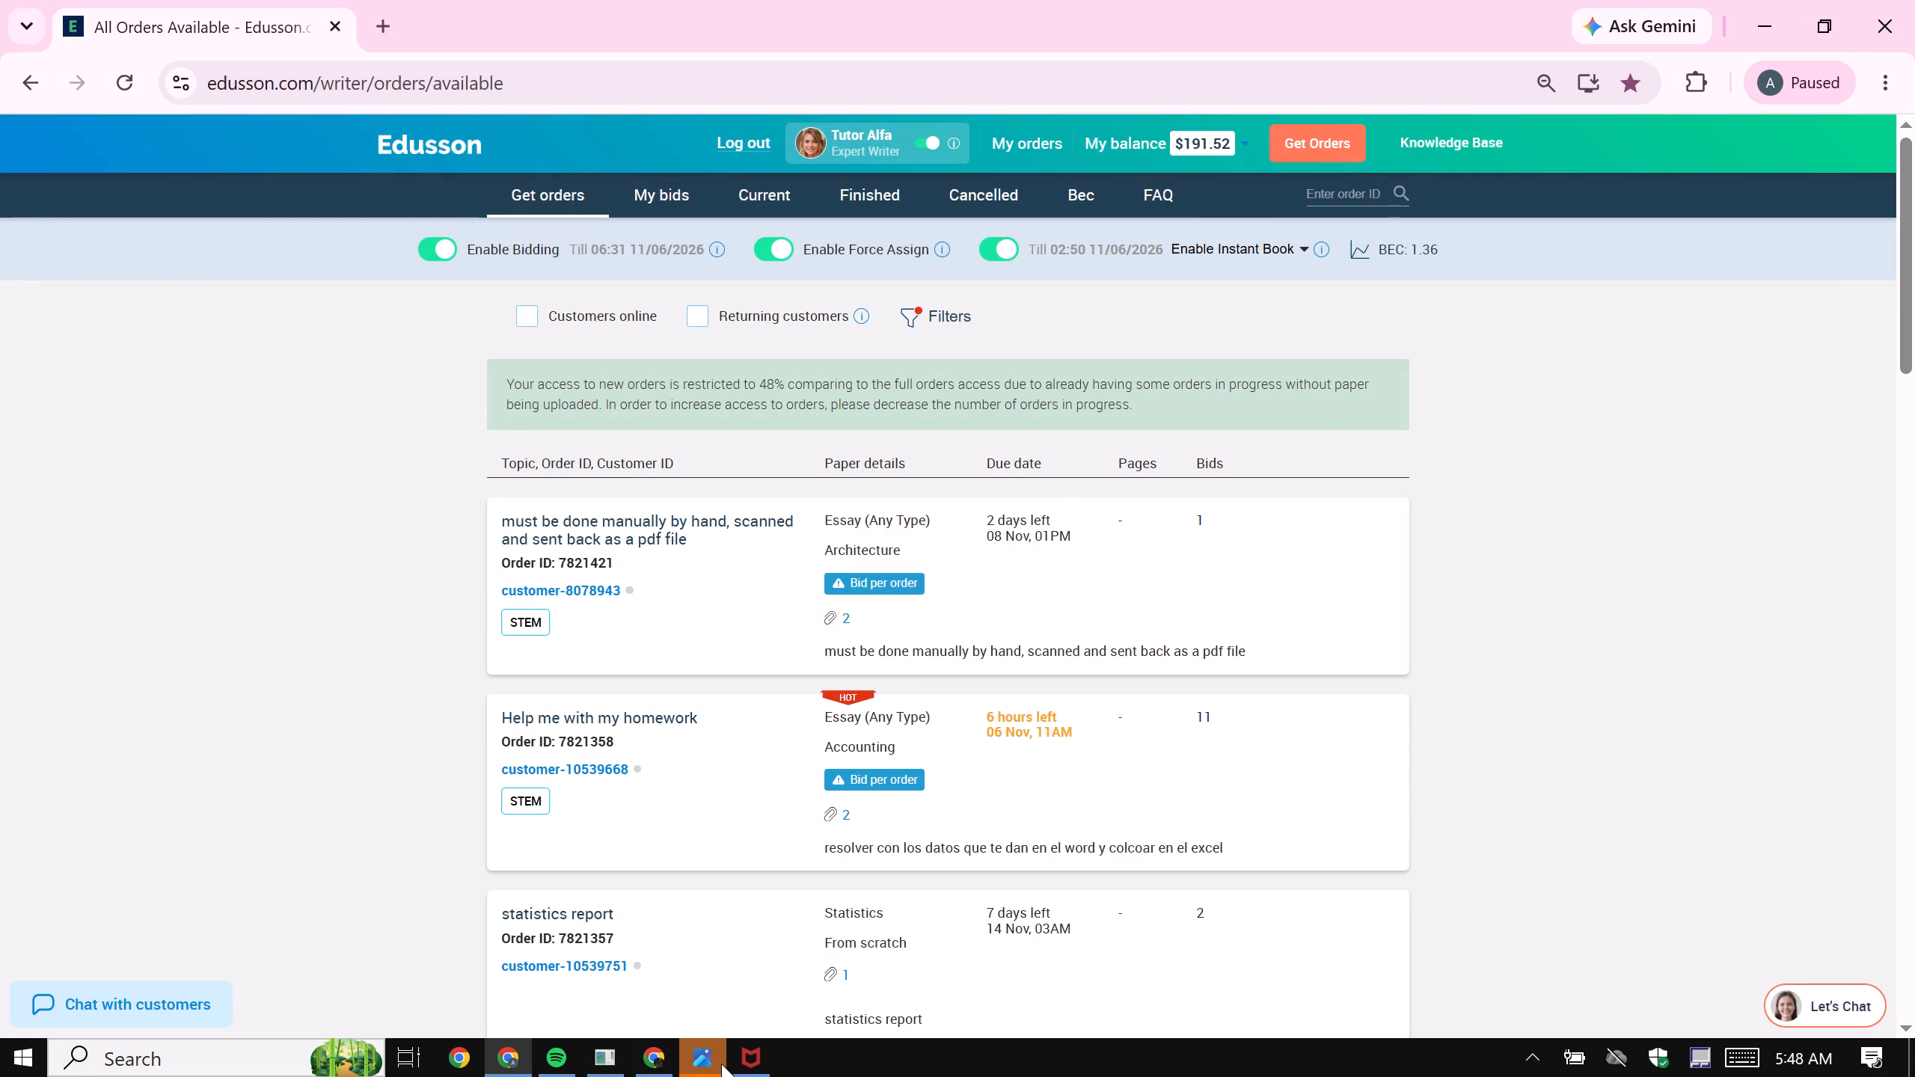
# Switch to the McAfee Security Scan Plus window and close it.
pyautogui.click(744, 1064)
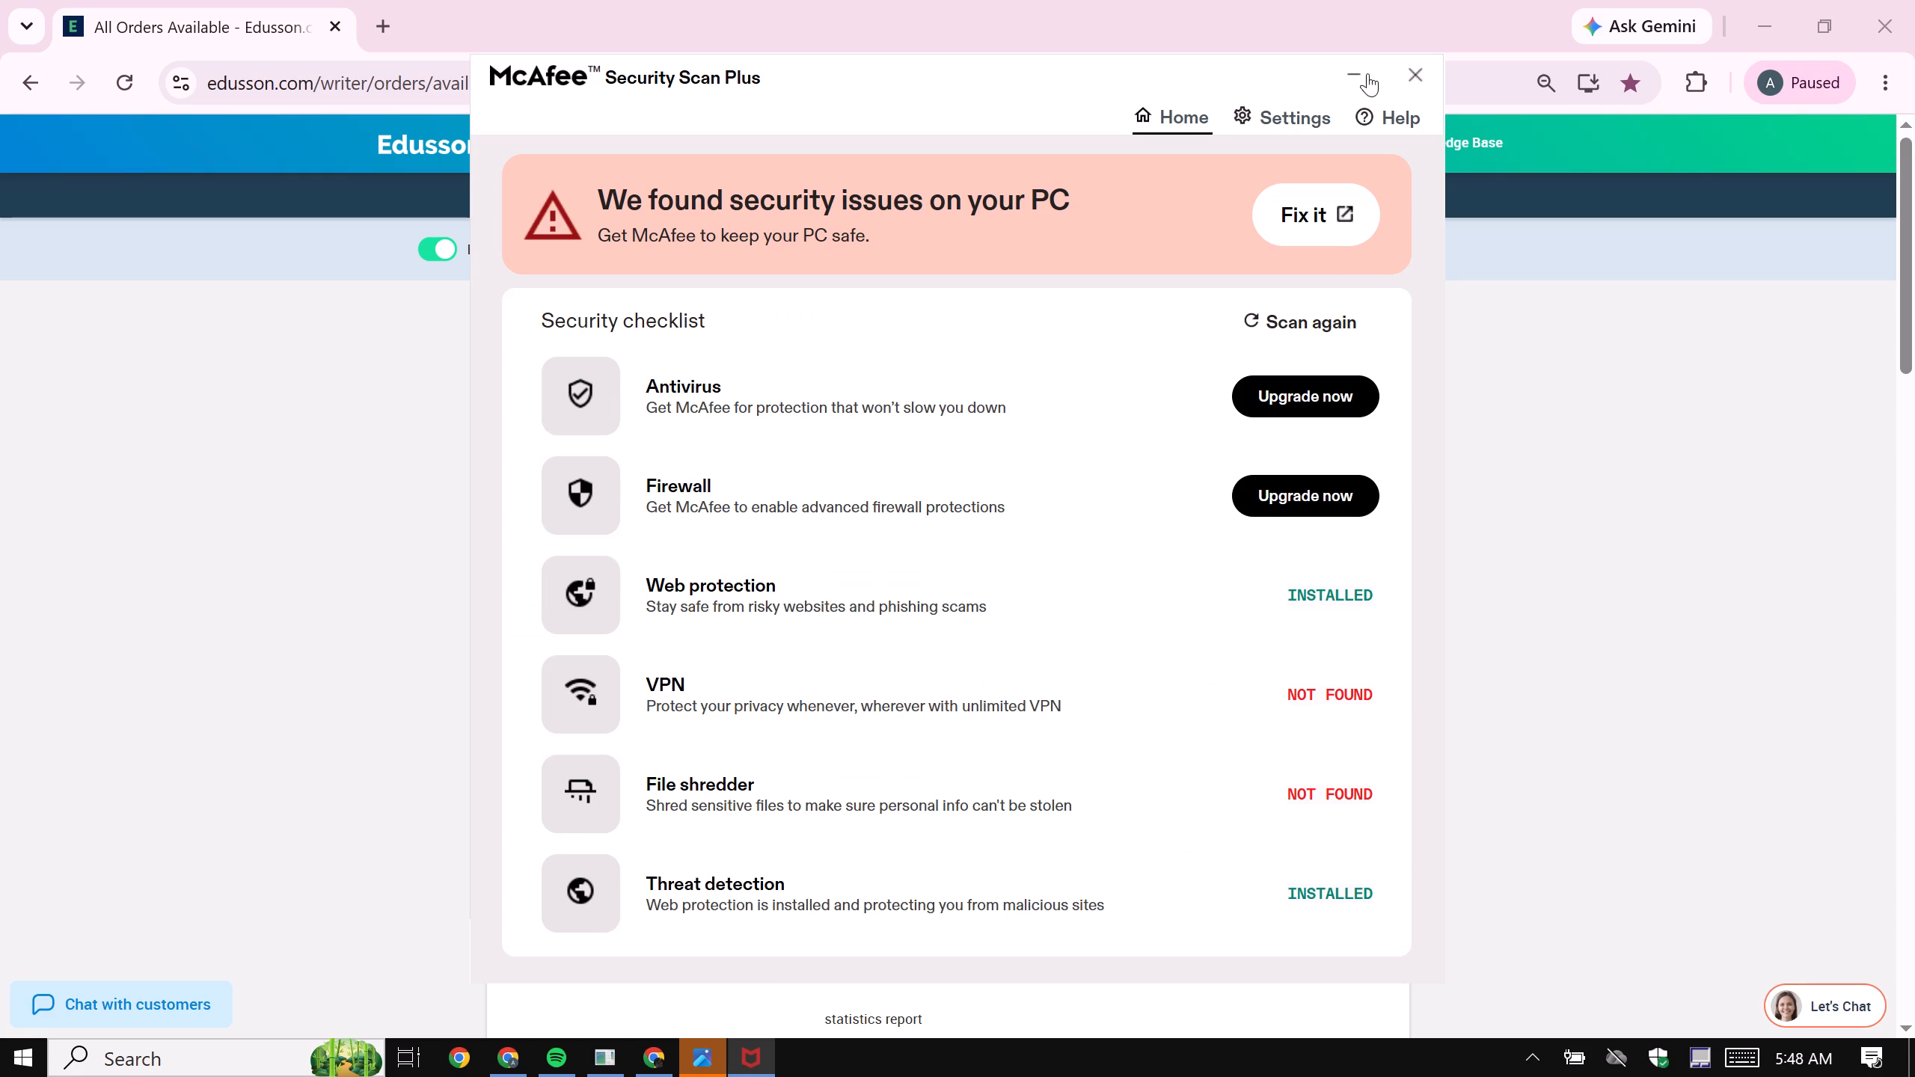
pyautogui.click(1413, 75)
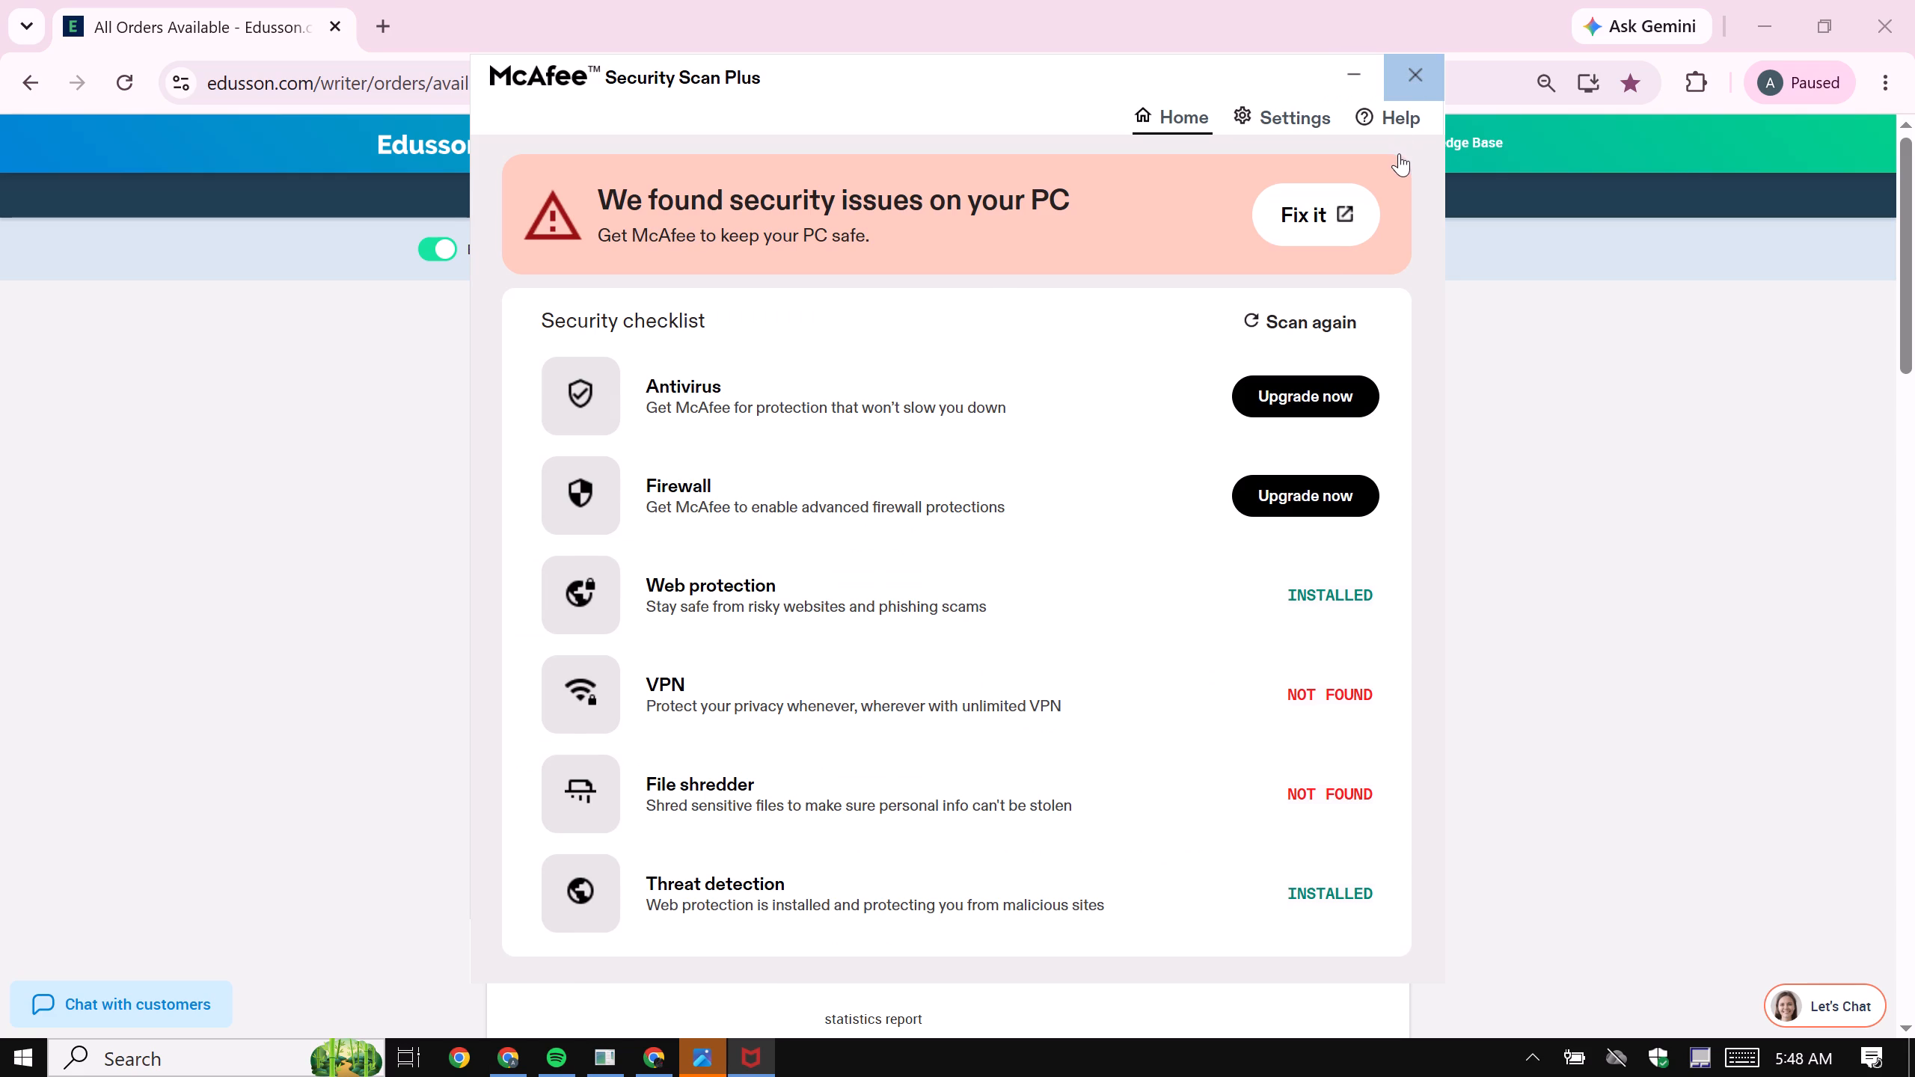
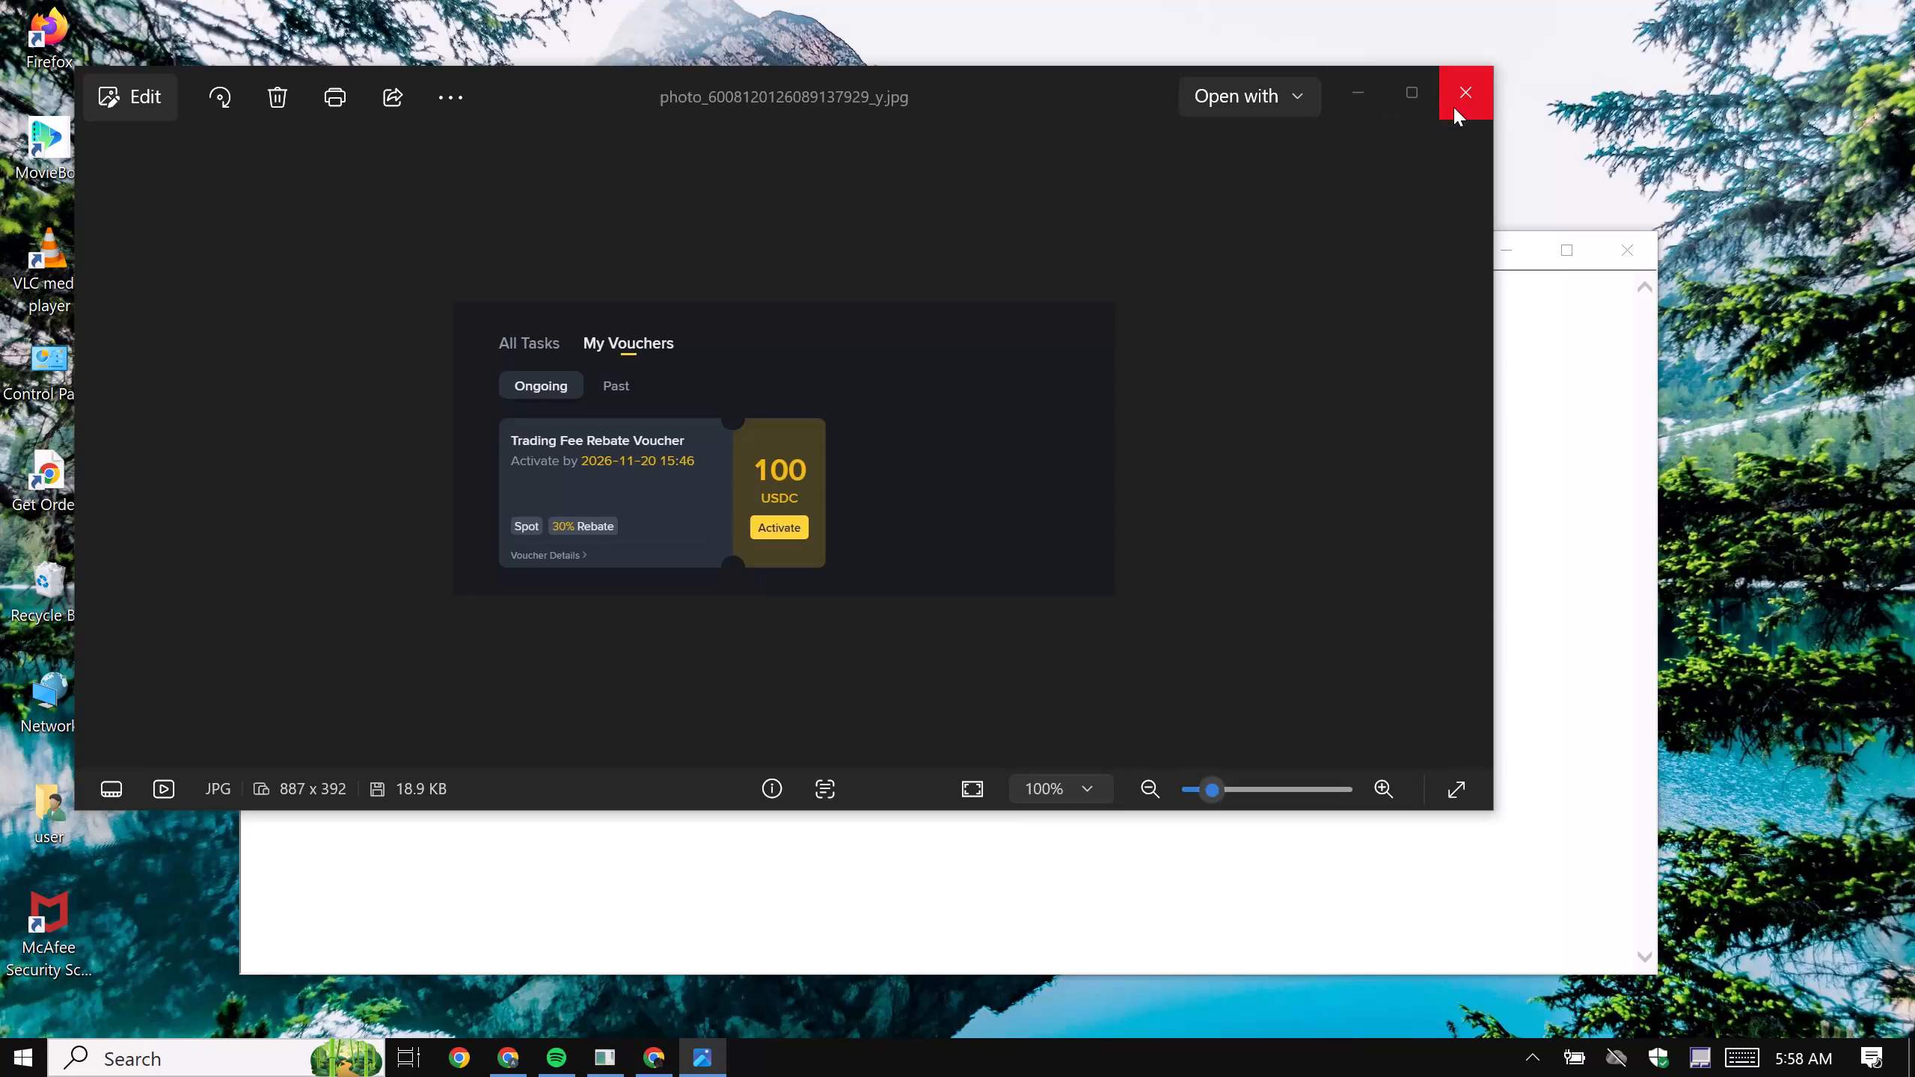
# Close the voucher photo and the blank SearcherBar run.hta window.
pyautogui.click(1455, 107)
pyautogui.click(1616, 260)
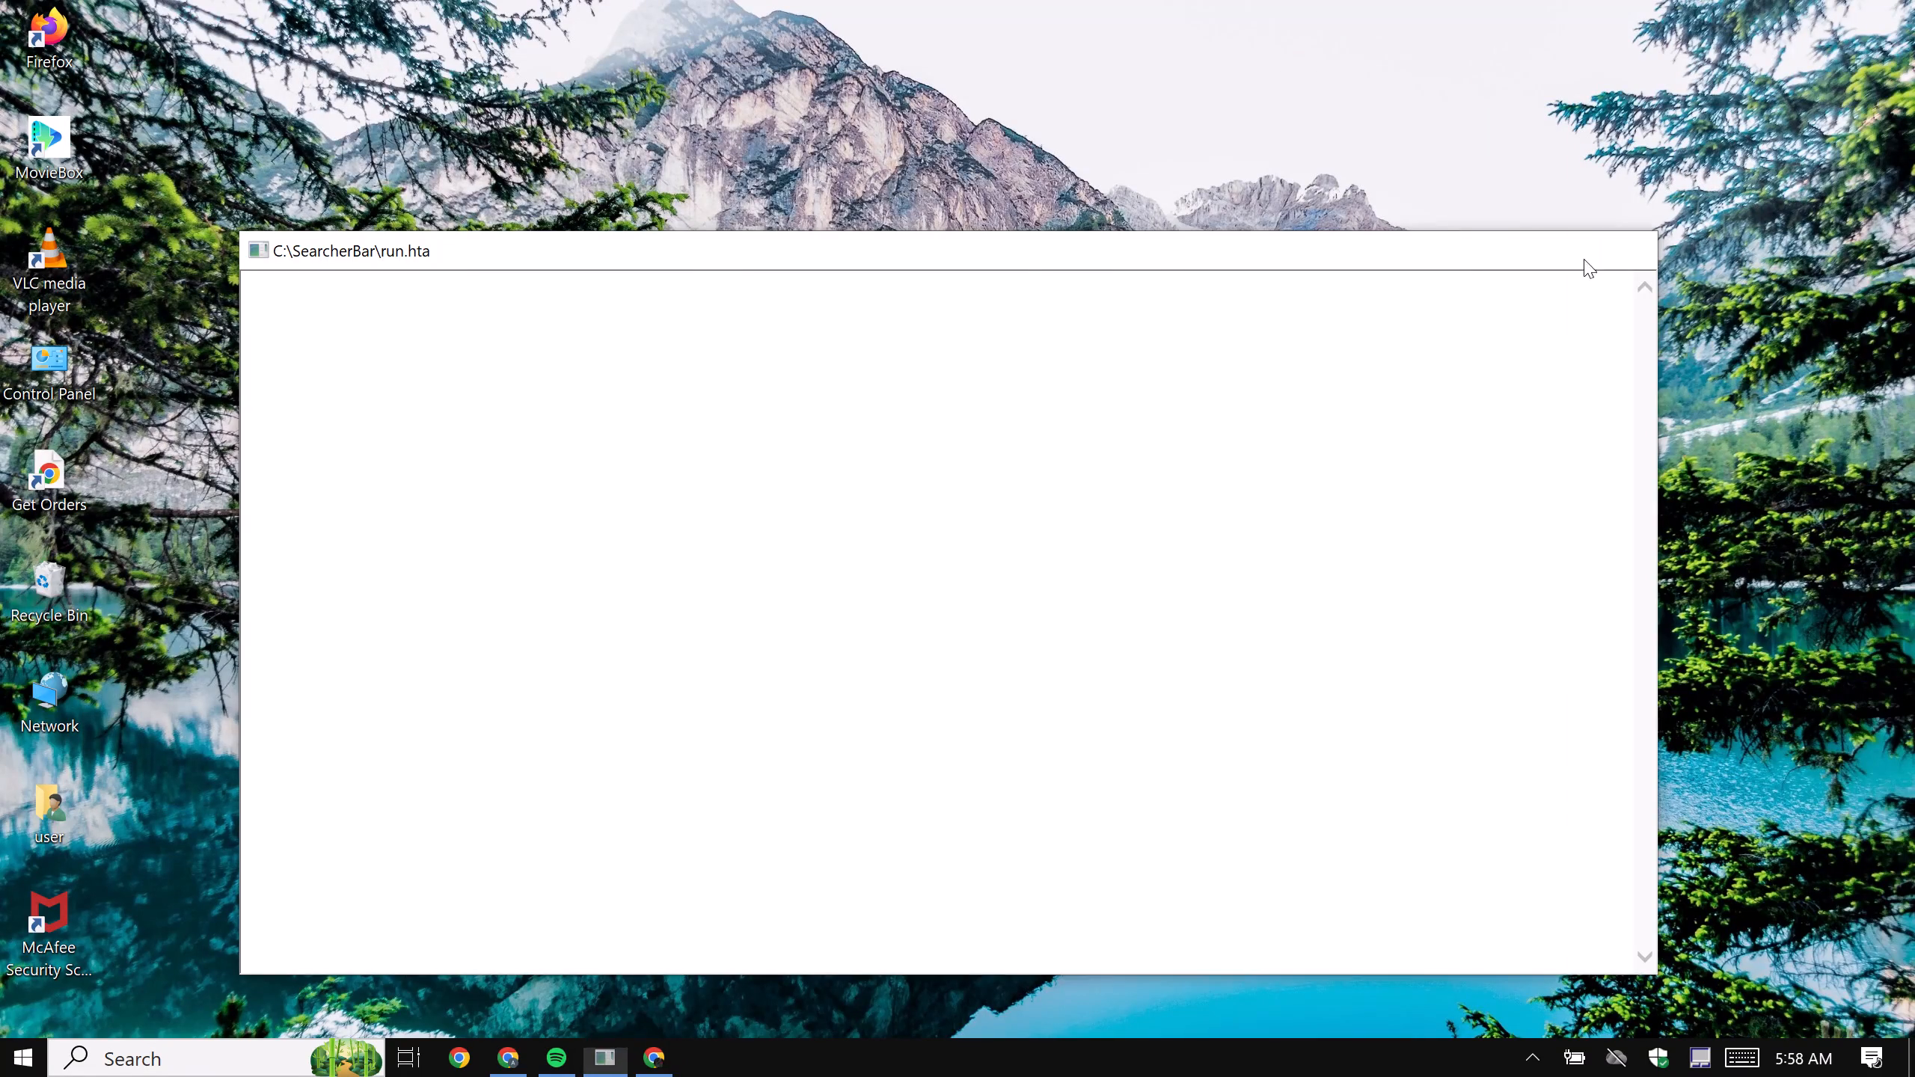
# Open the "Ashley Nov 4th" workbook from the Documents folder and maximize its window.
pyautogui.doubleClick(67, 591)
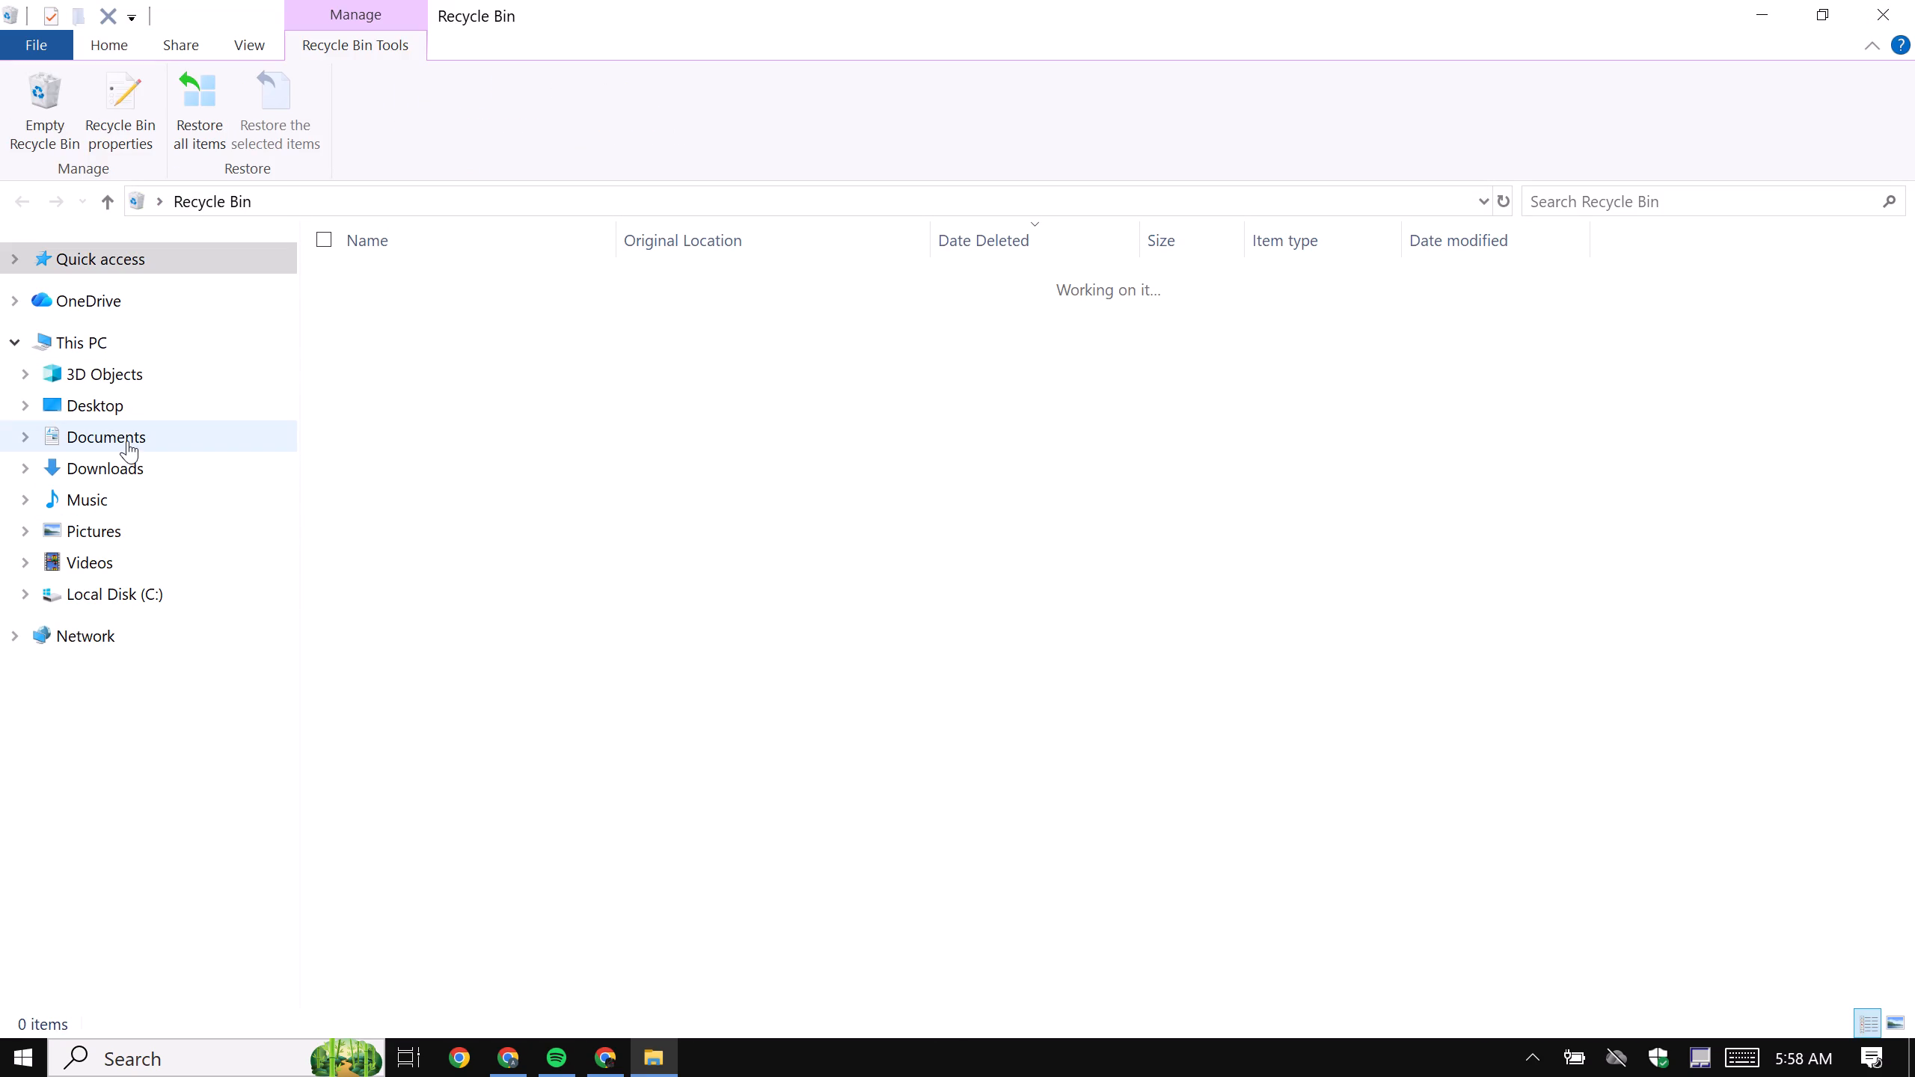
pyautogui.click(127, 441)
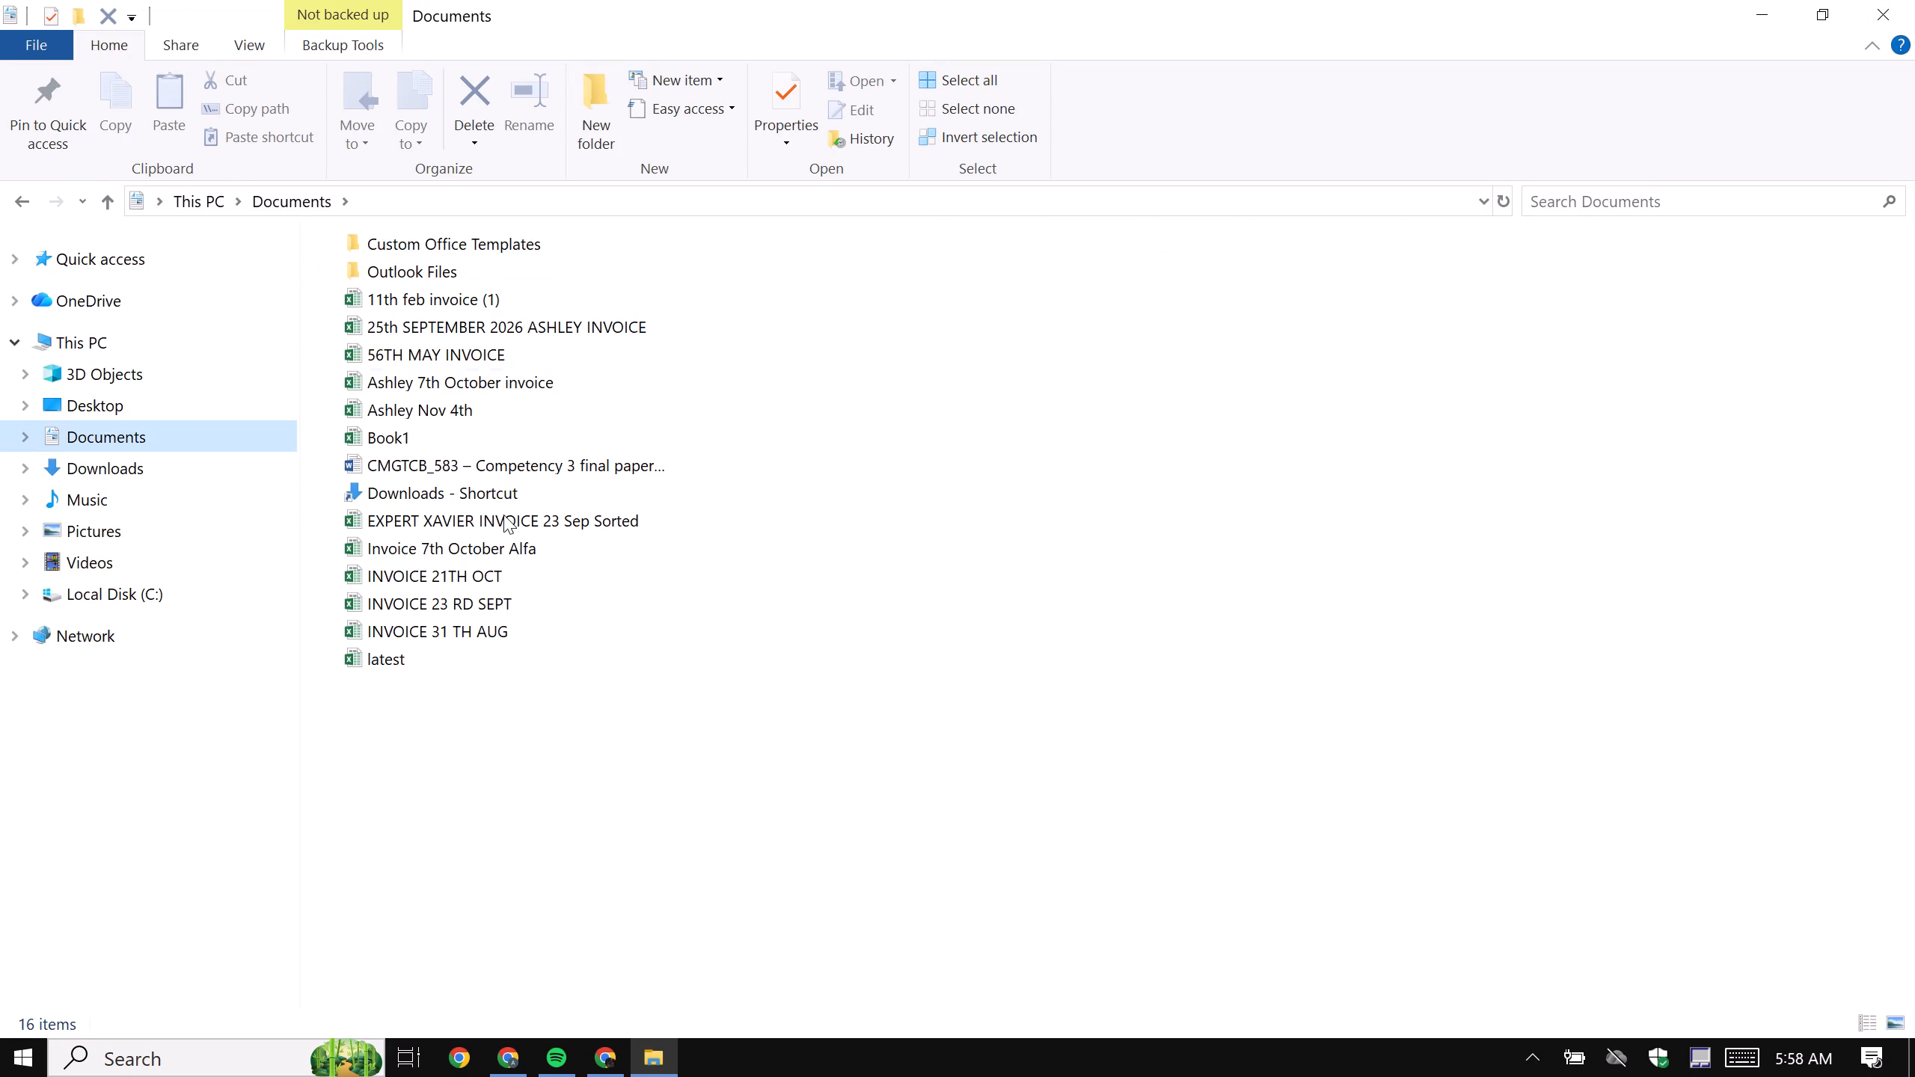
pyautogui.doubleClick(542, 399)
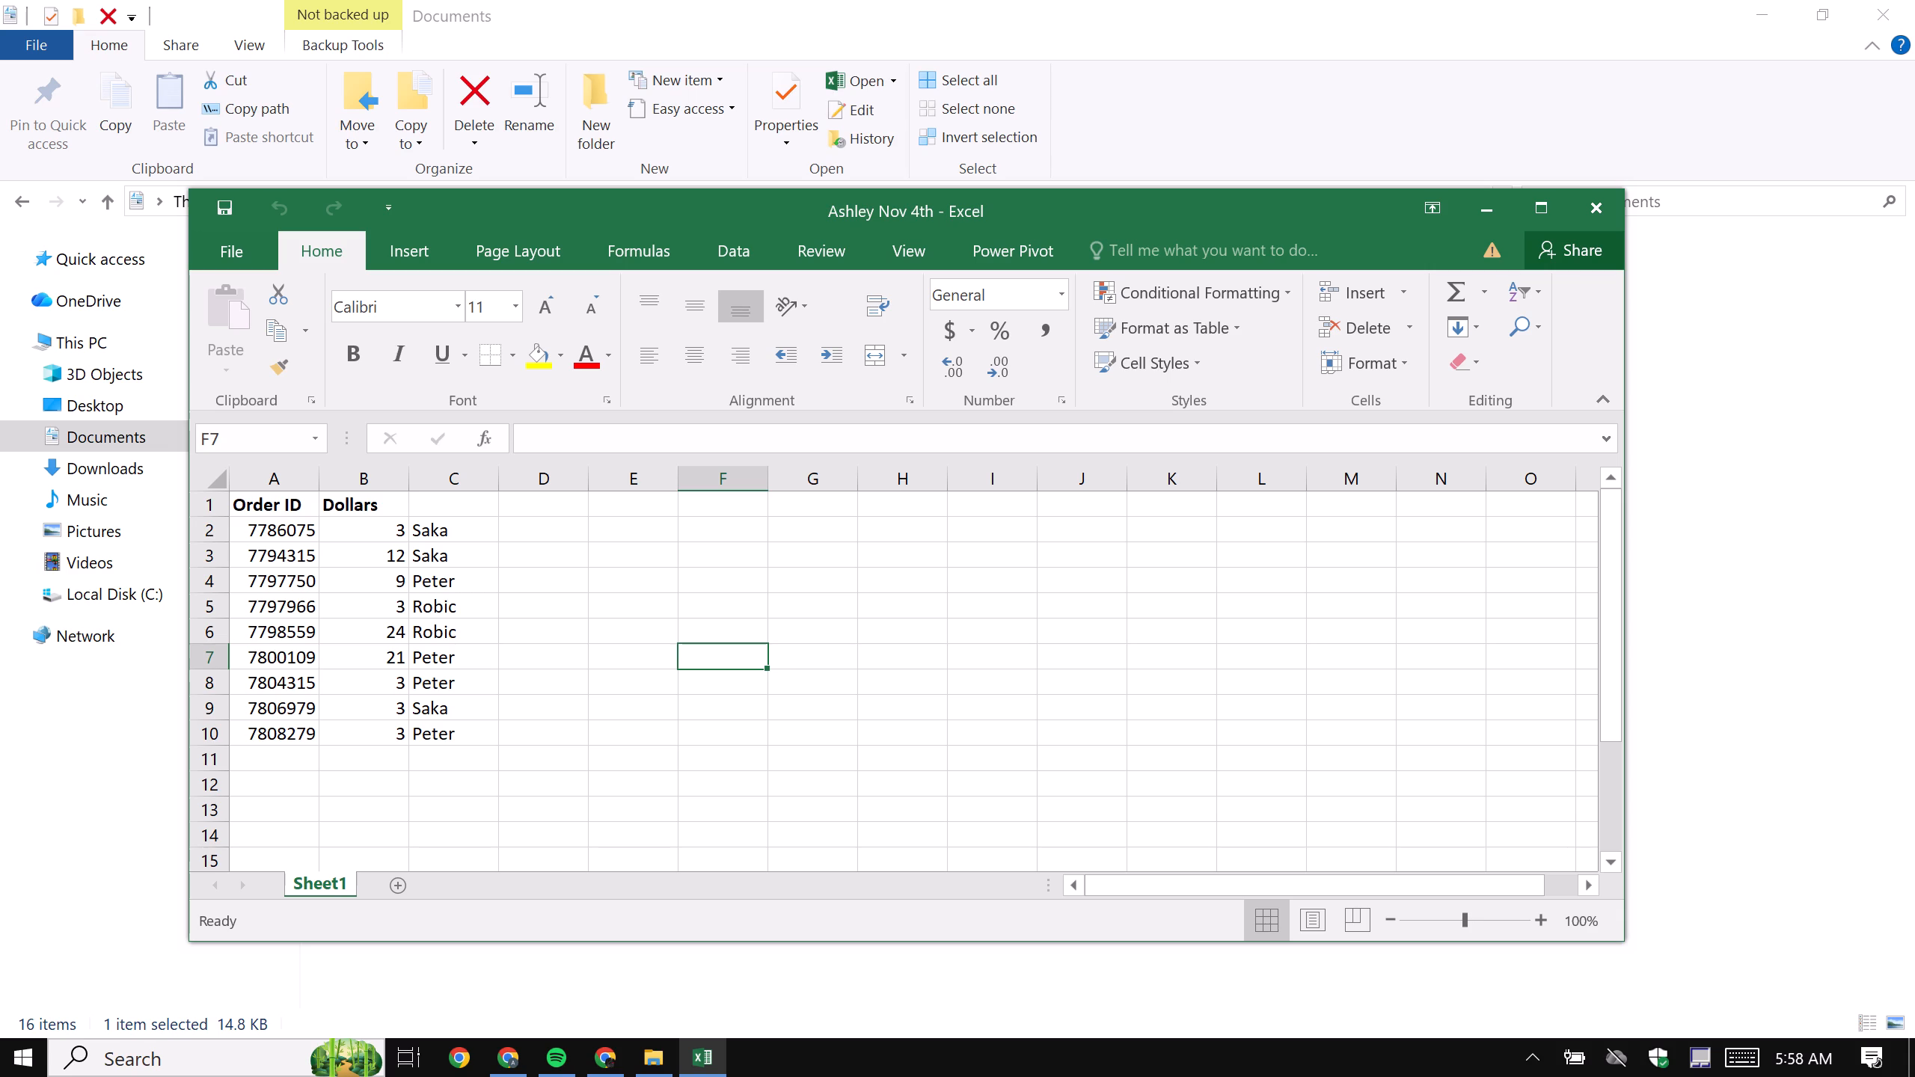
pyautogui.click(1561, 216)
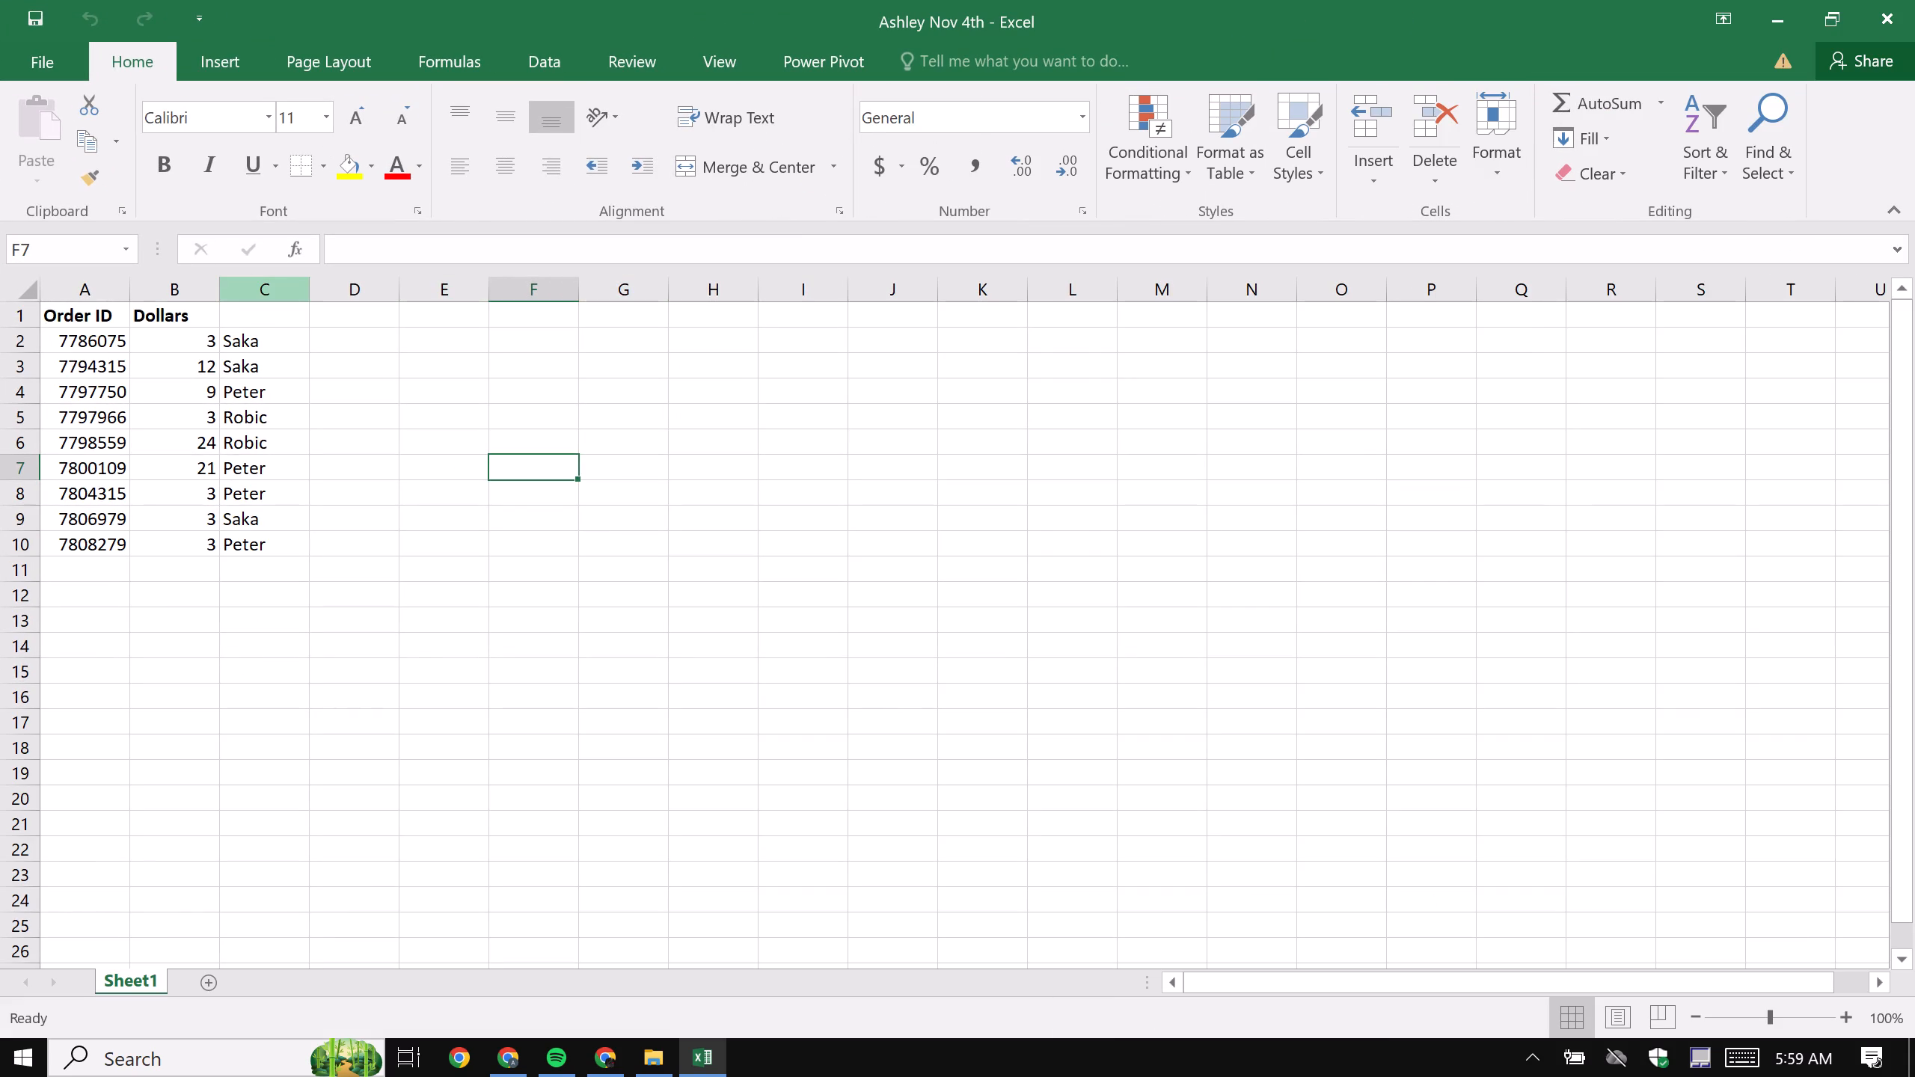
# Add a filter to the names column C of the invoice sheet.
pyautogui.click(256, 286)
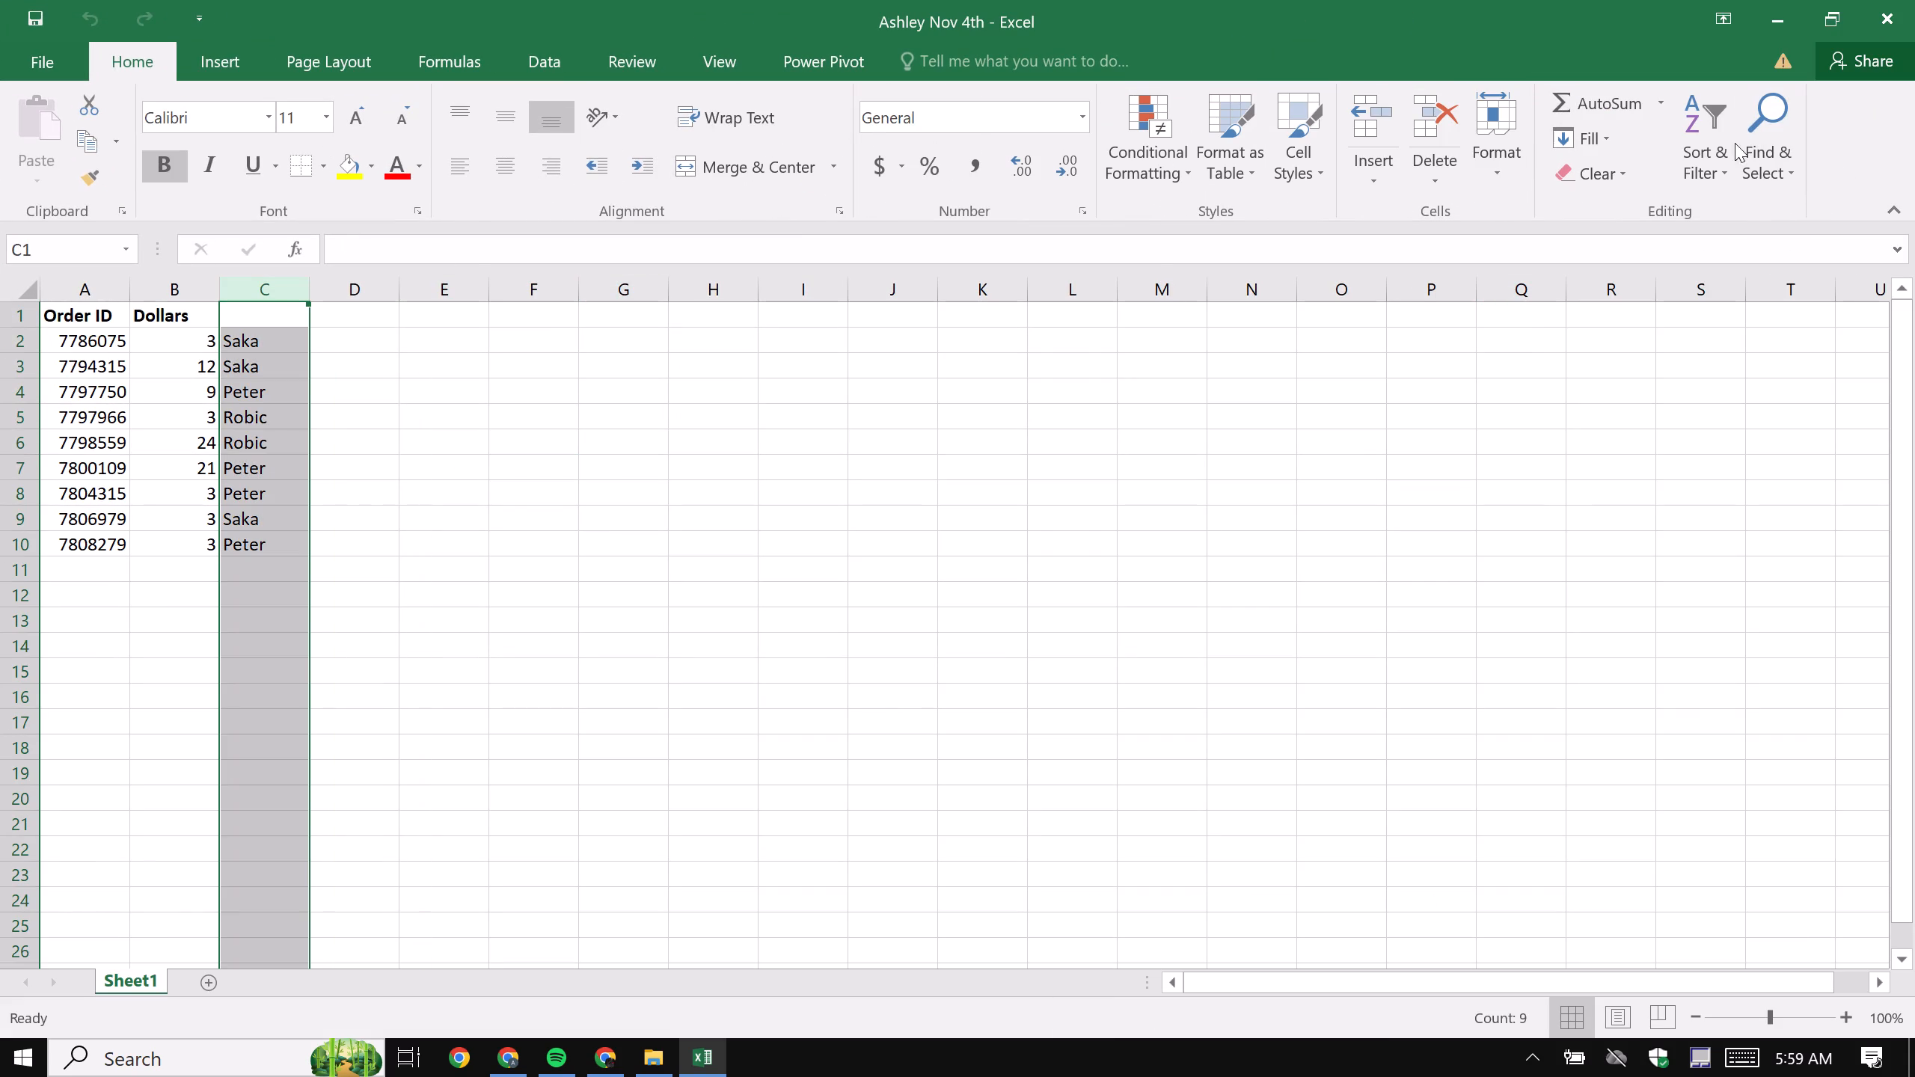
pyautogui.click(1715, 148)
pyautogui.click(1709, 319)
# Filter column C to show only Robic and select the remaining dollar amounts to check their sum.
pyautogui.click(300, 307)
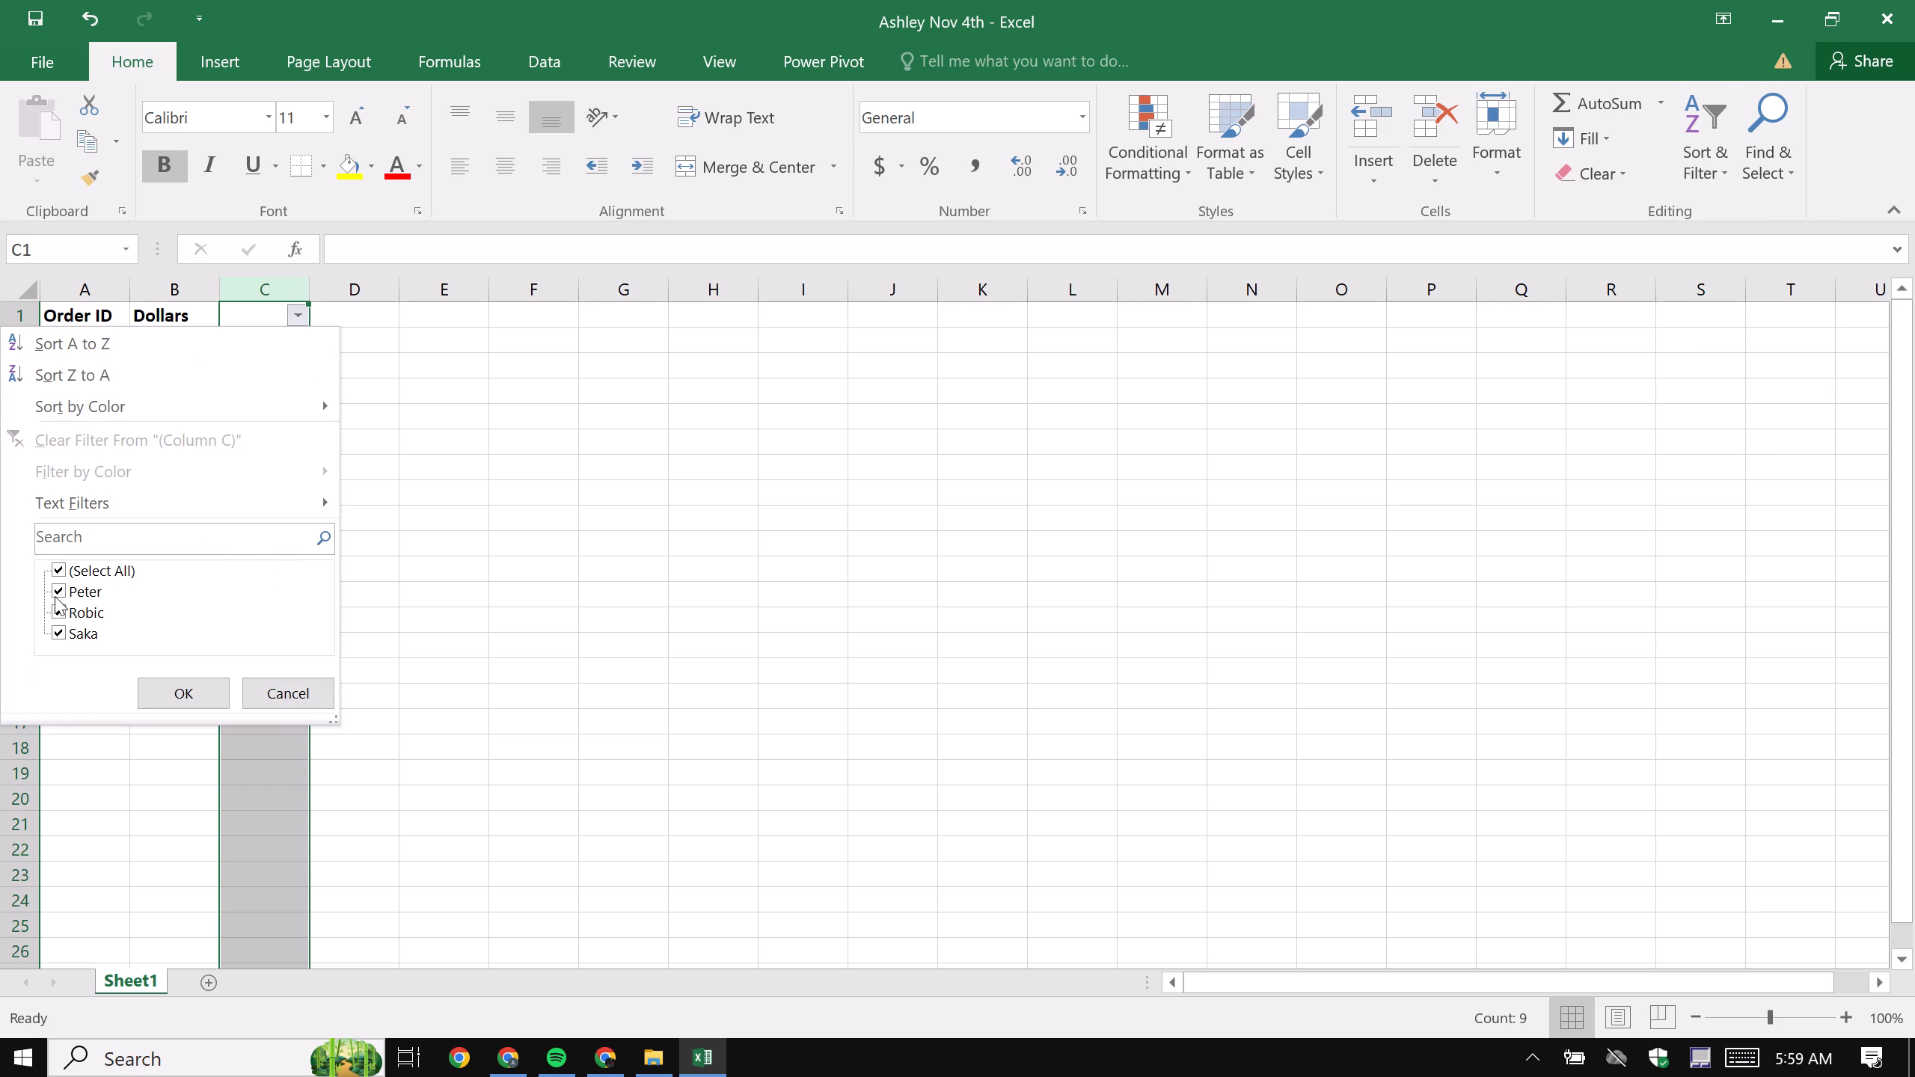
pyautogui.click(84, 577)
pyautogui.click(84, 622)
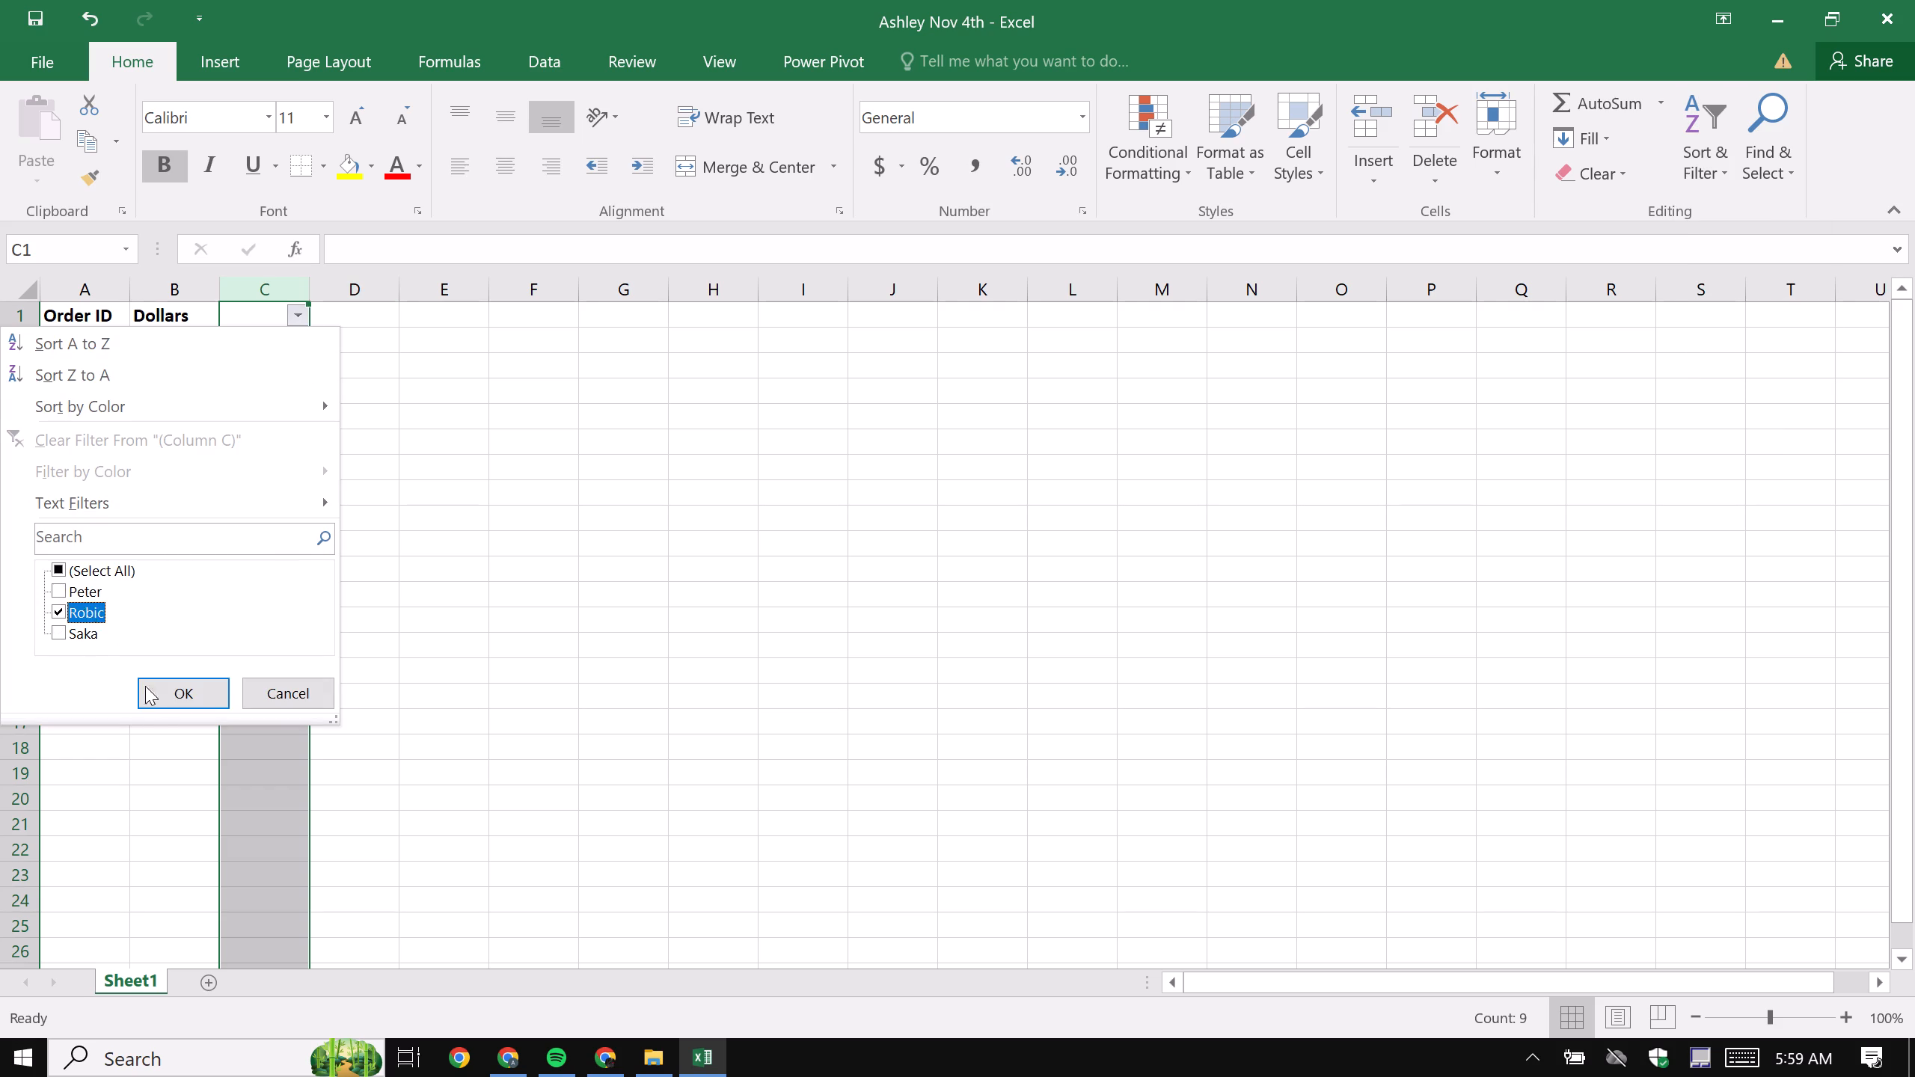
pyautogui.click(153, 682)
pyautogui.moveTo(196, 335); pyautogui.dragTo(196, 380)
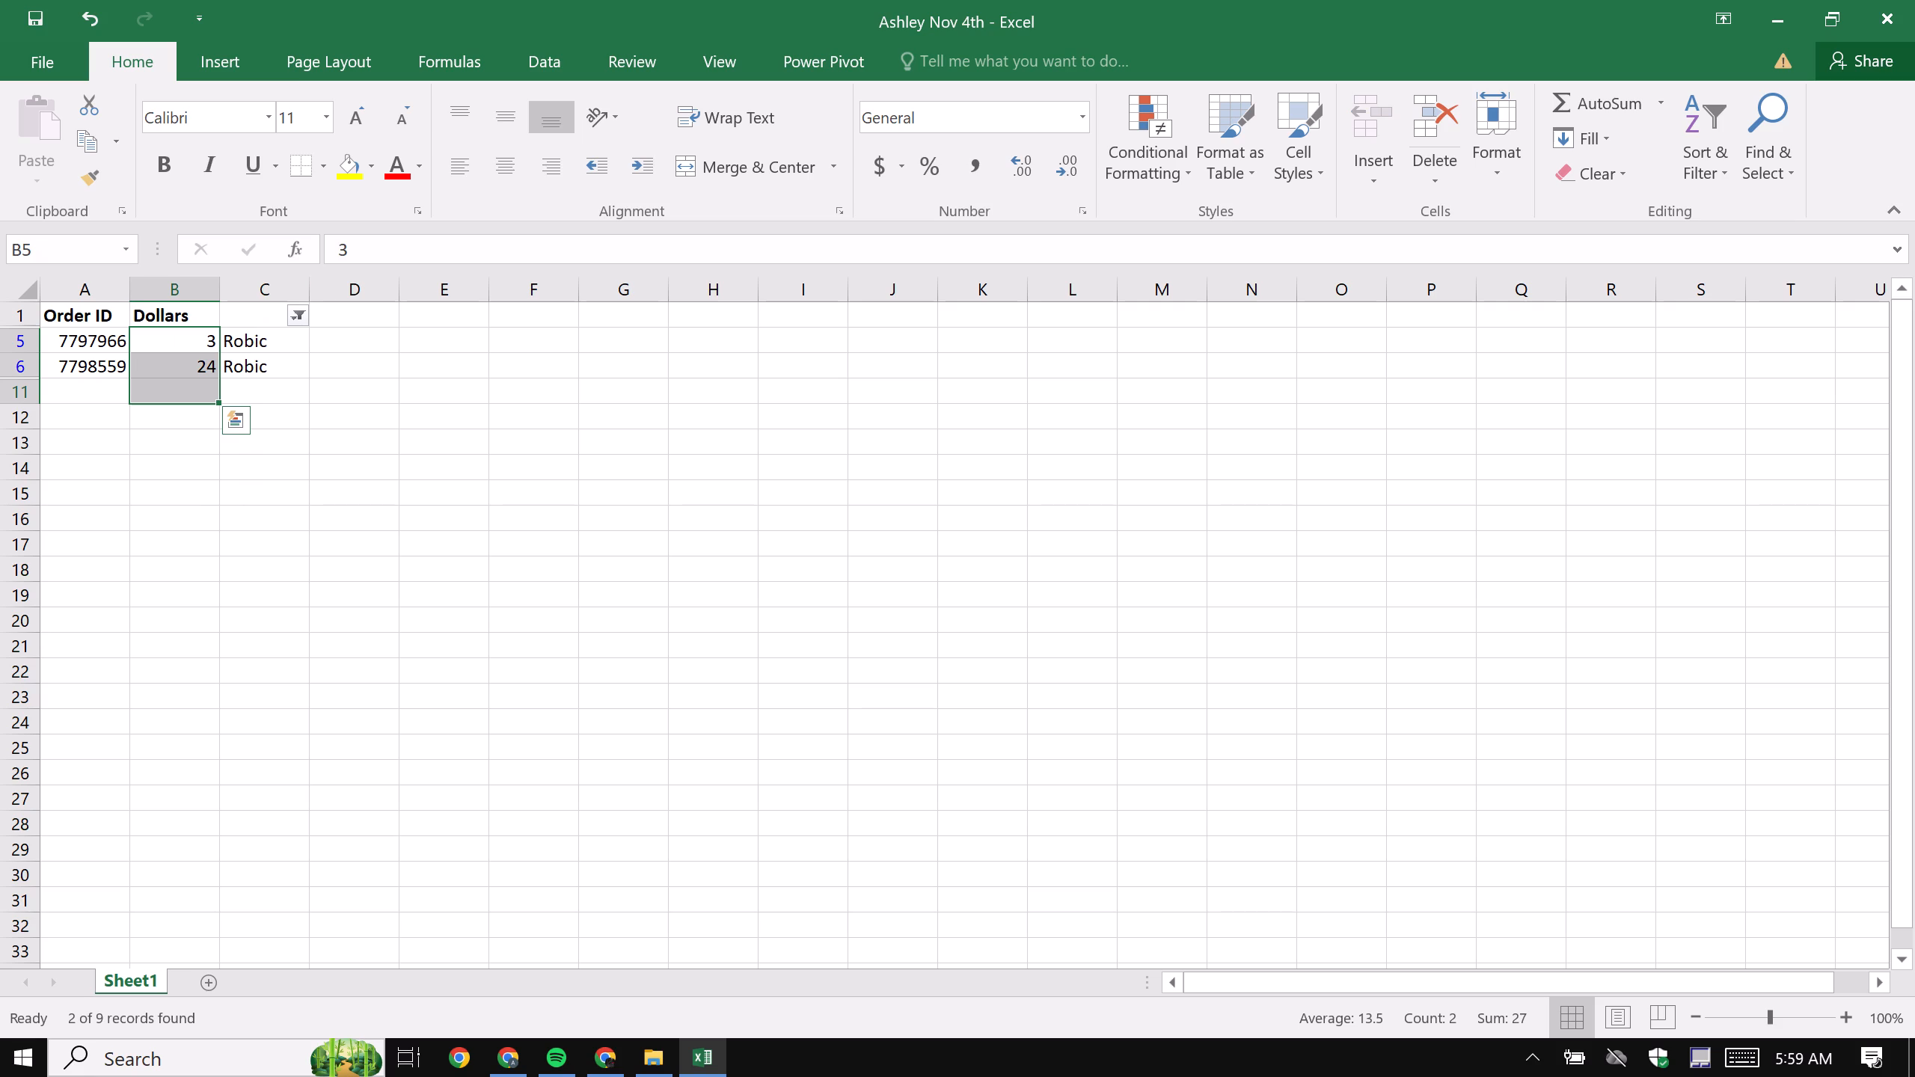
# Filter column C to show only Peter and select the listed dollar amounts to check their sum.
pyautogui.click(296, 321)
pyautogui.click(115, 564)
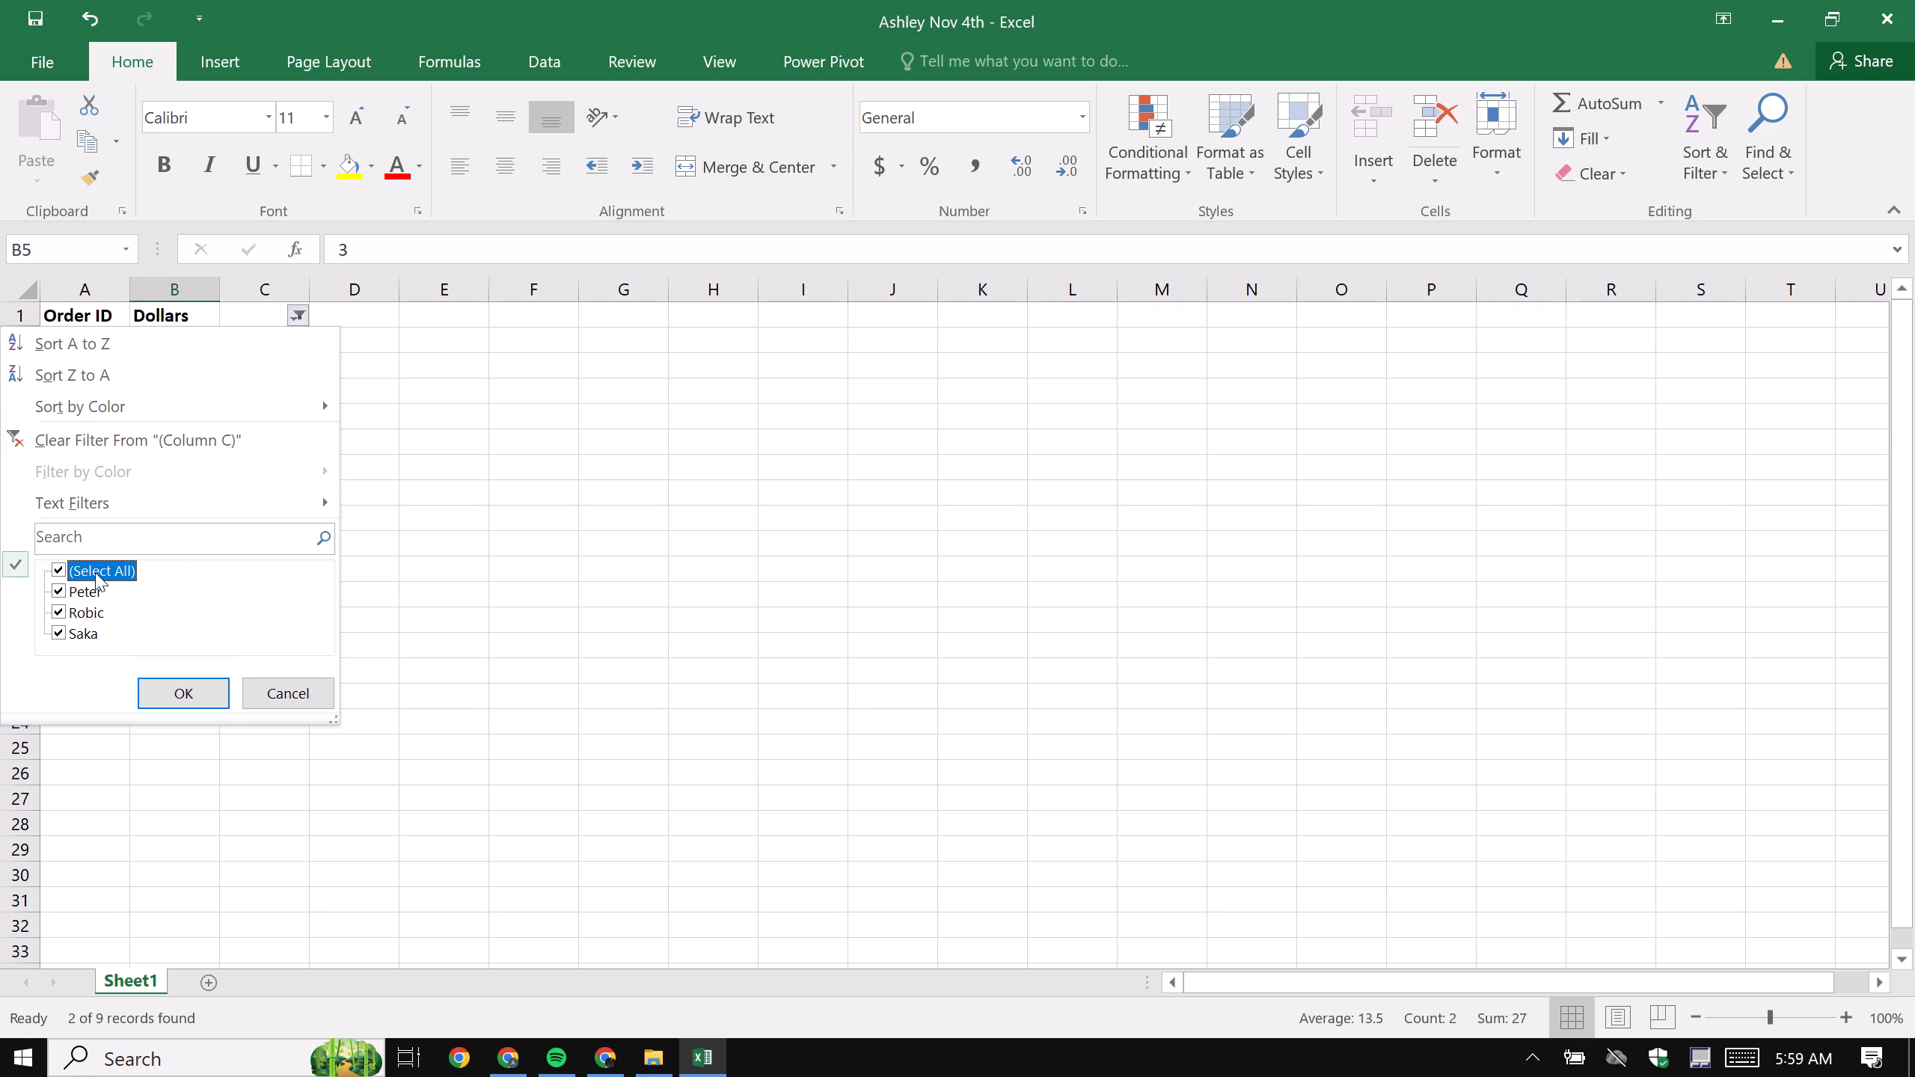
pyautogui.click(95, 572)
pyautogui.click(91, 590)
pyautogui.click(181, 709)
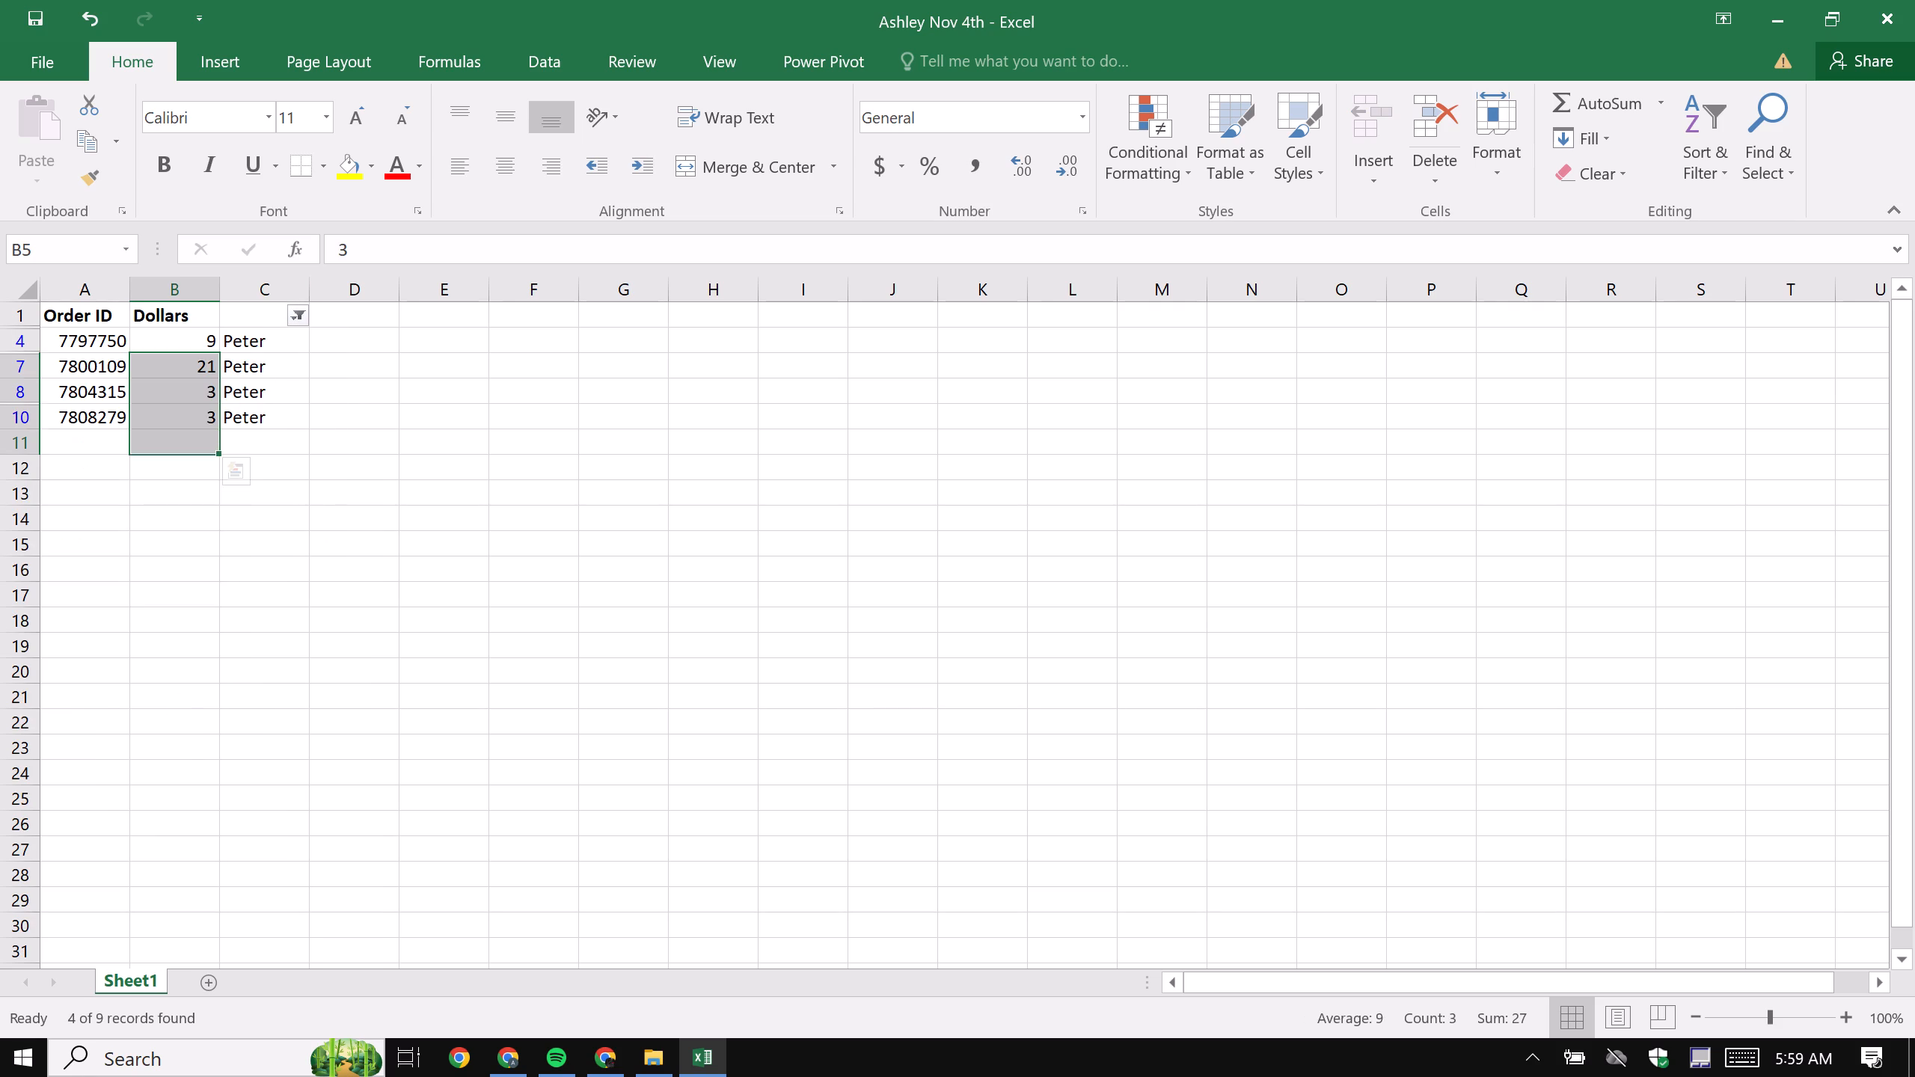
pyautogui.click(378, 565)
pyautogui.moveTo(172, 347); pyautogui.dragTo(174, 438)
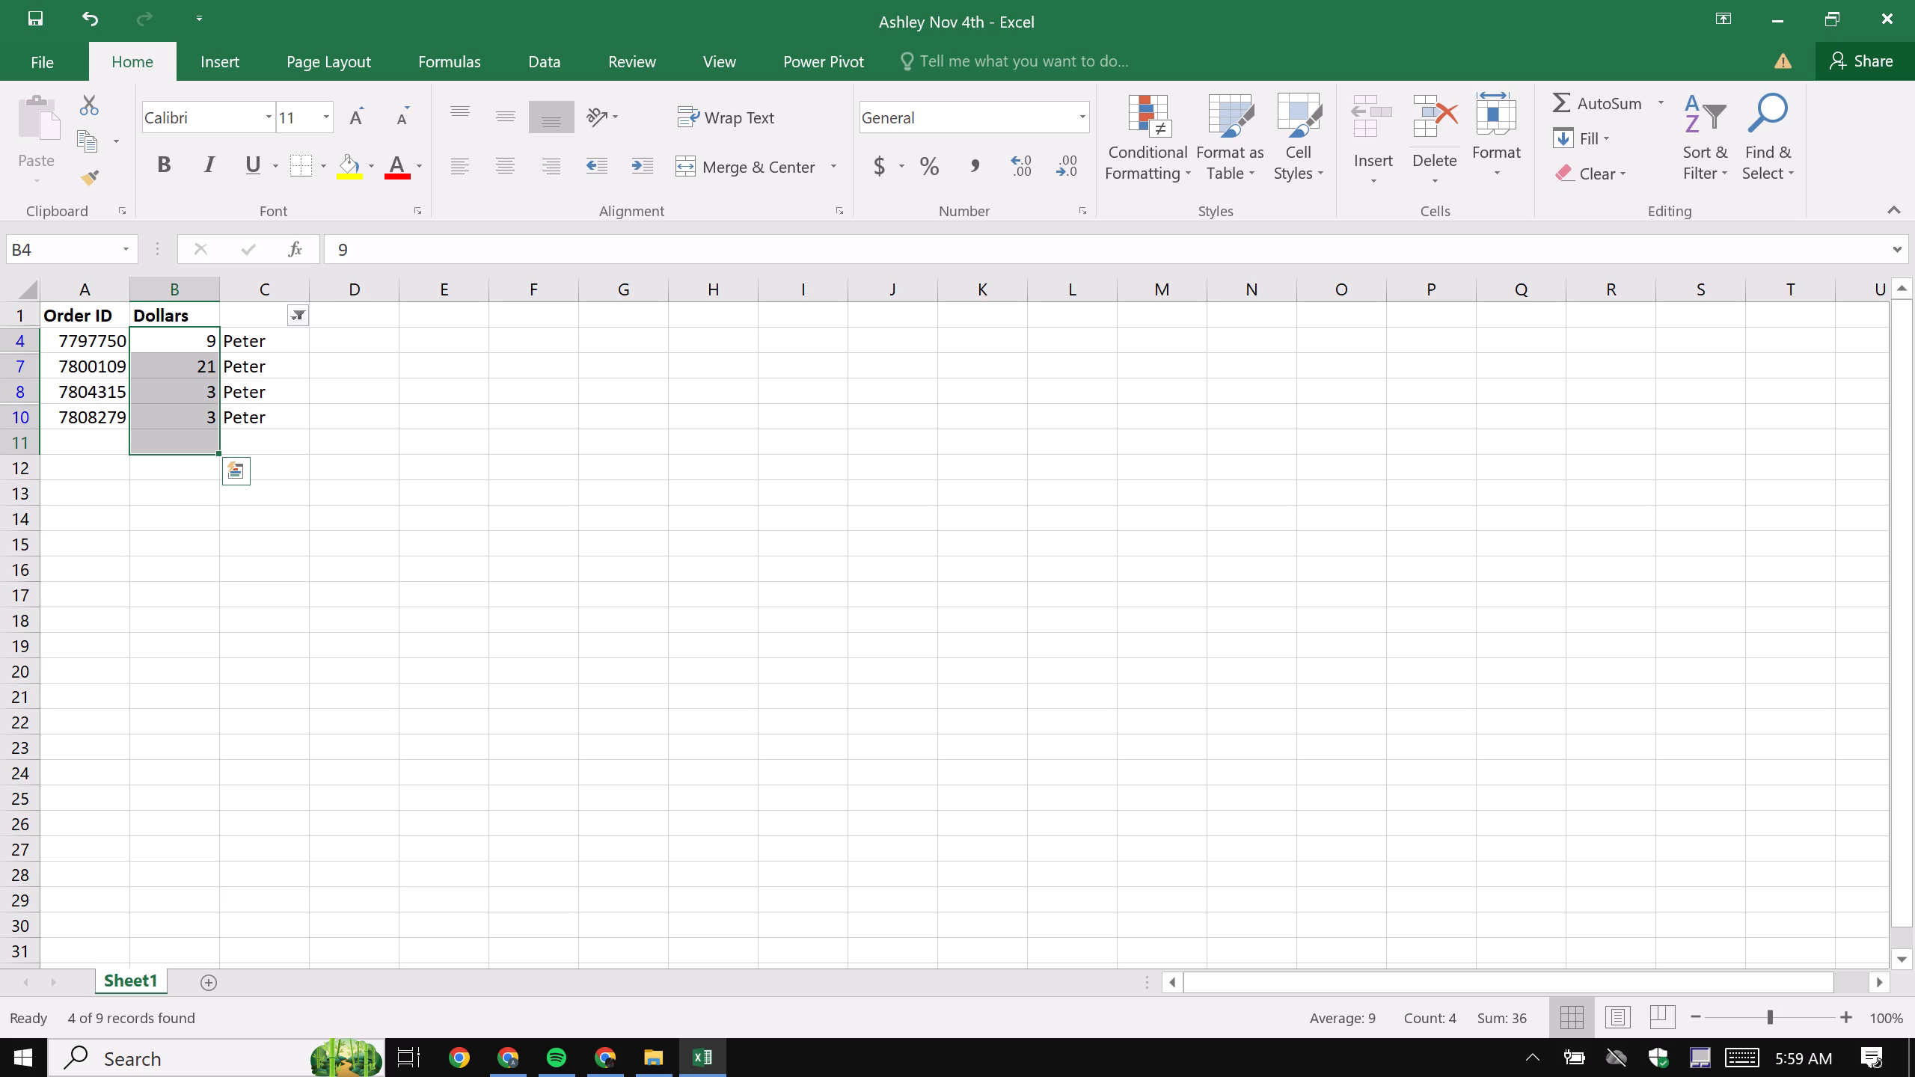
# Filter column C to show only Saka and select the listed dollar amounts to check their sum.
pyautogui.click(295, 311)
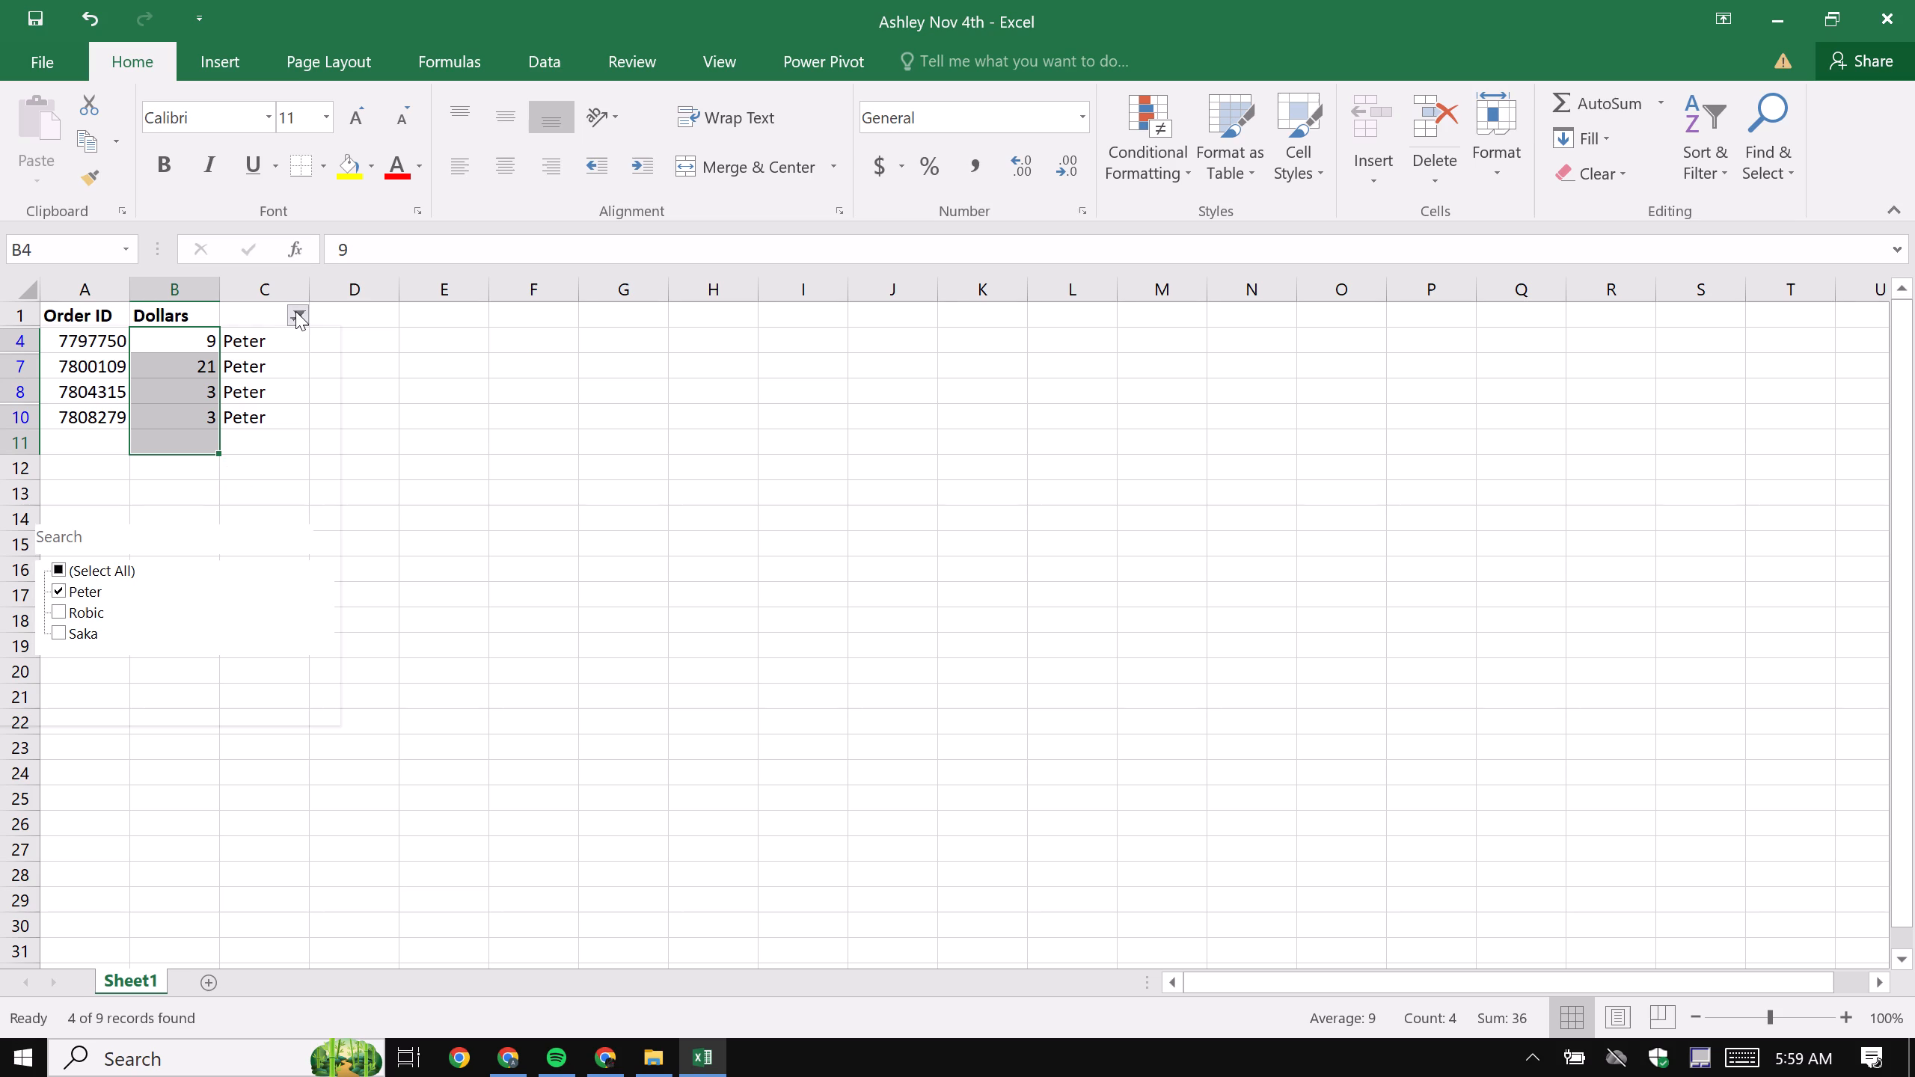
pyautogui.click(86, 559)
pyautogui.doubleClick(93, 565)
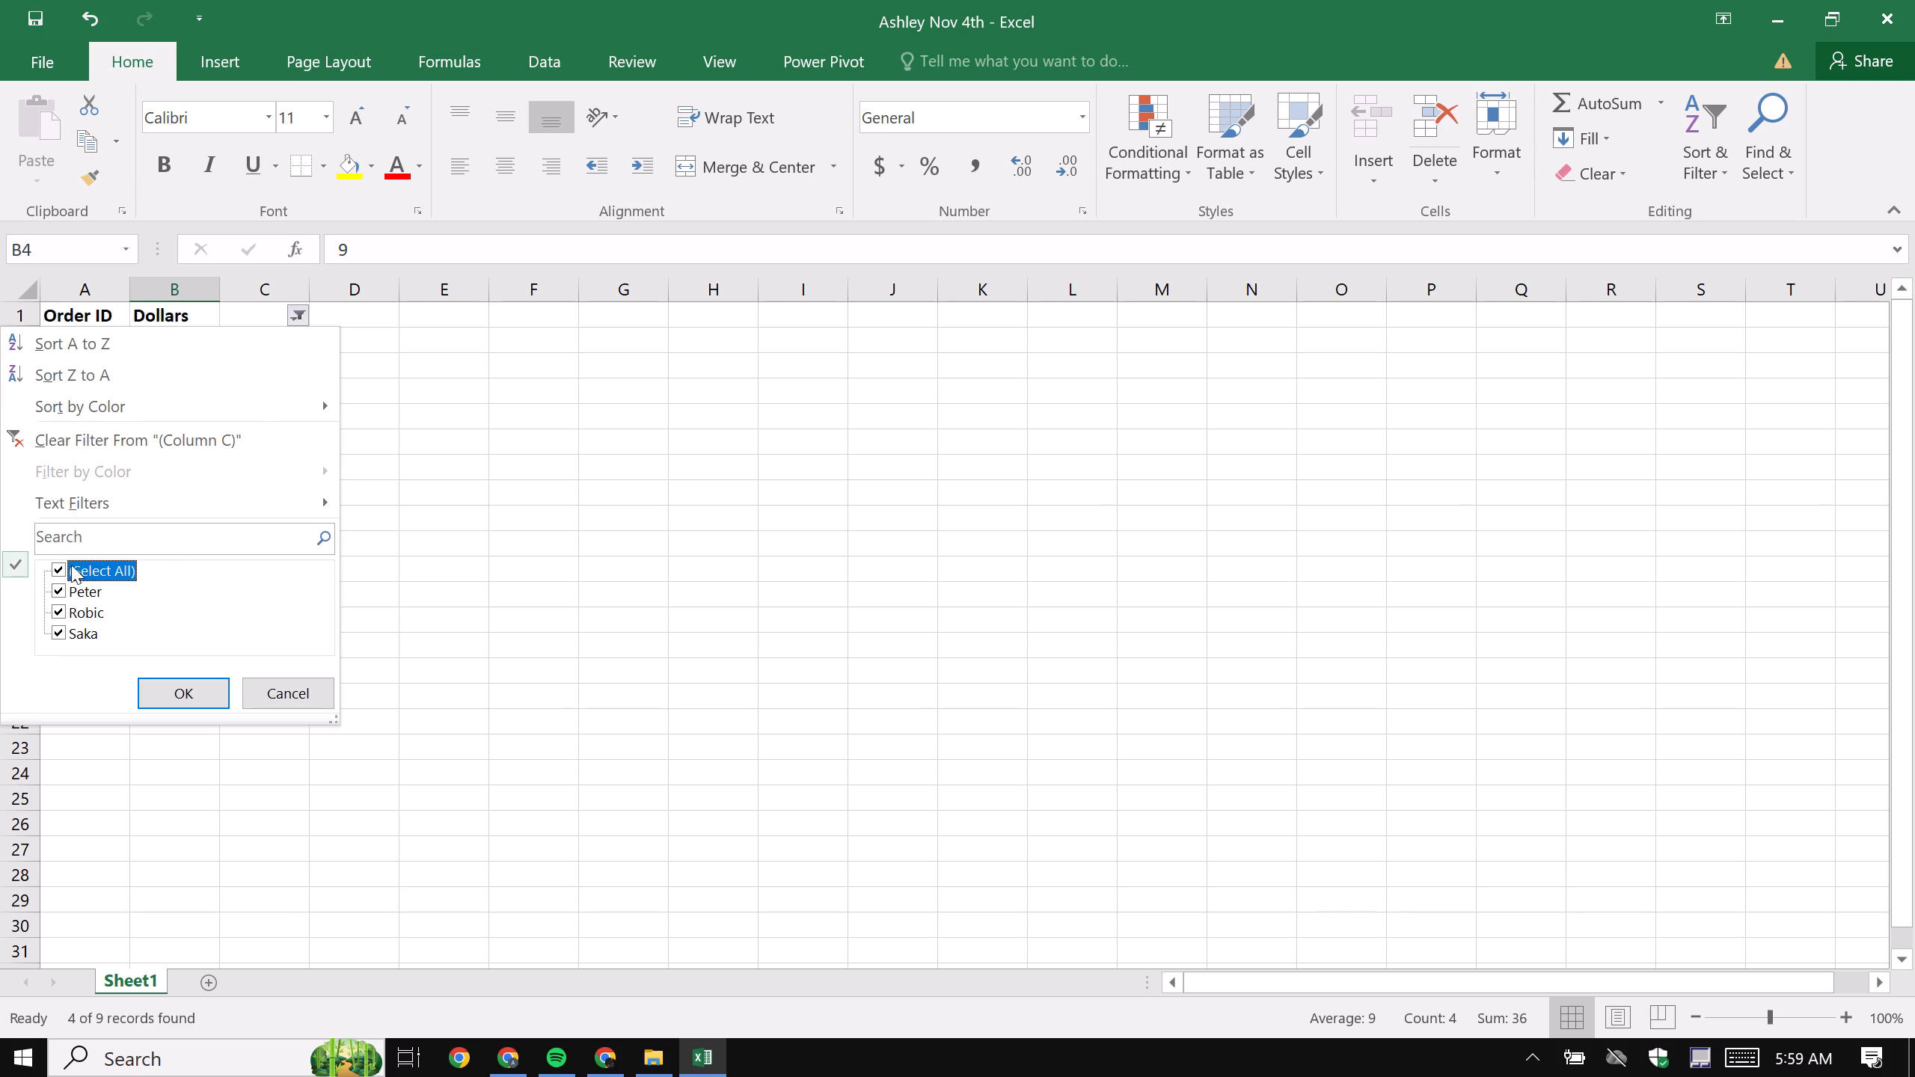
pyautogui.click(77, 573)
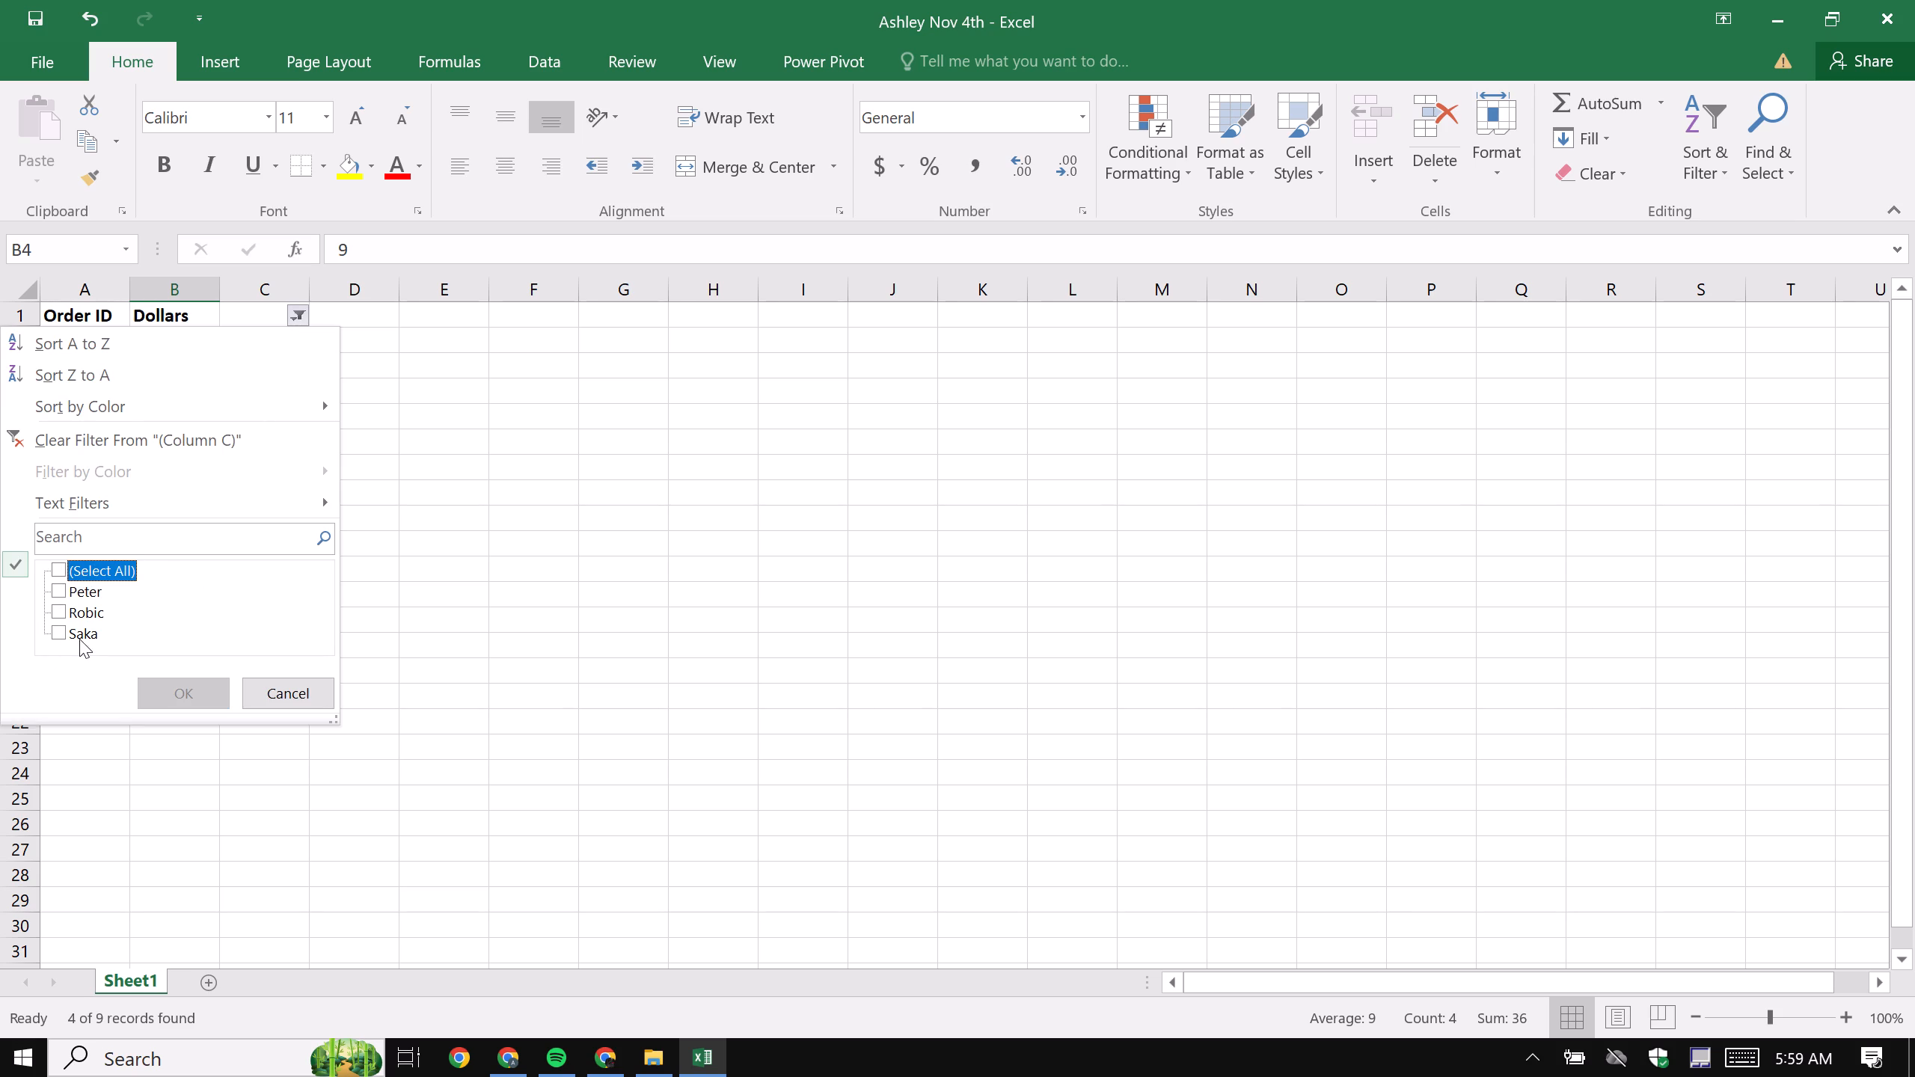
pyautogui.click(79, 639)
pyautogui.click(167, 680)
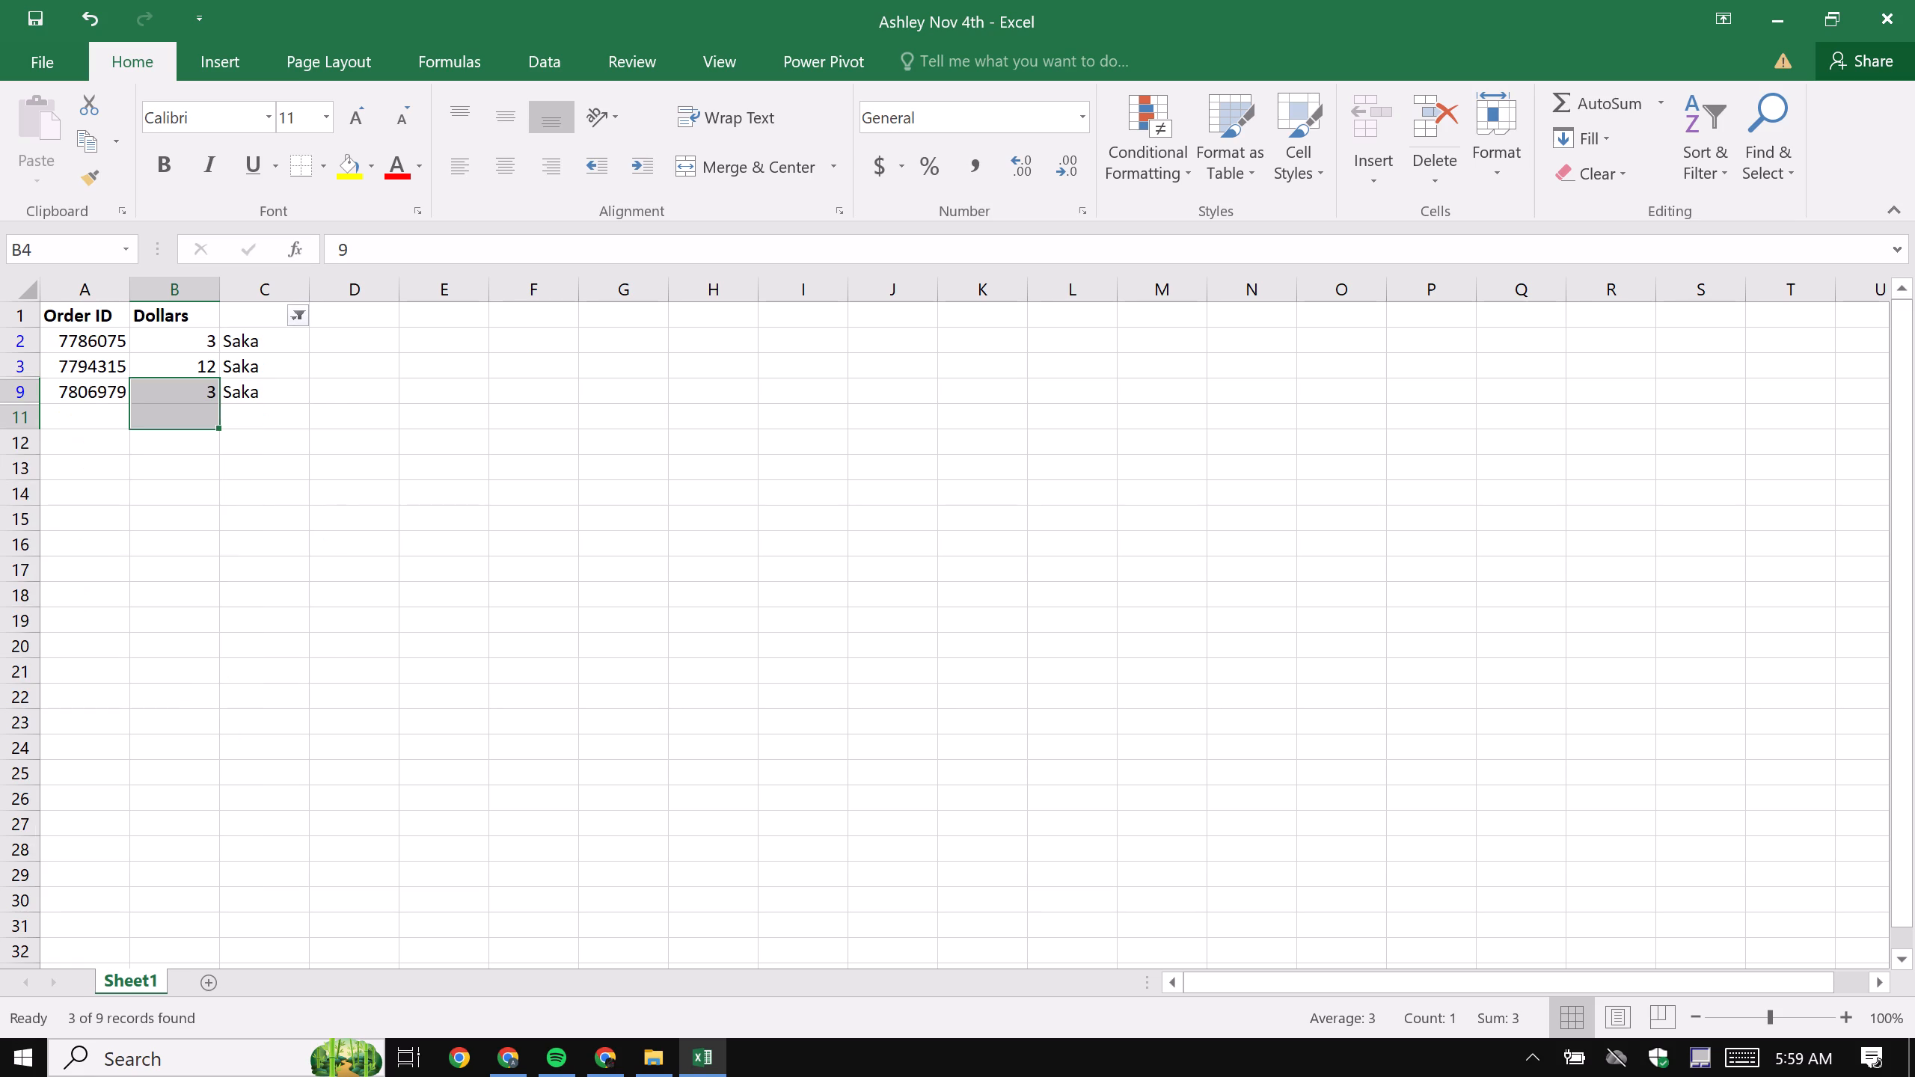
pyautogui.click(397, 537)
pyautogui.moveTo(188, 340); pyautogui.dragTo(180, 393)
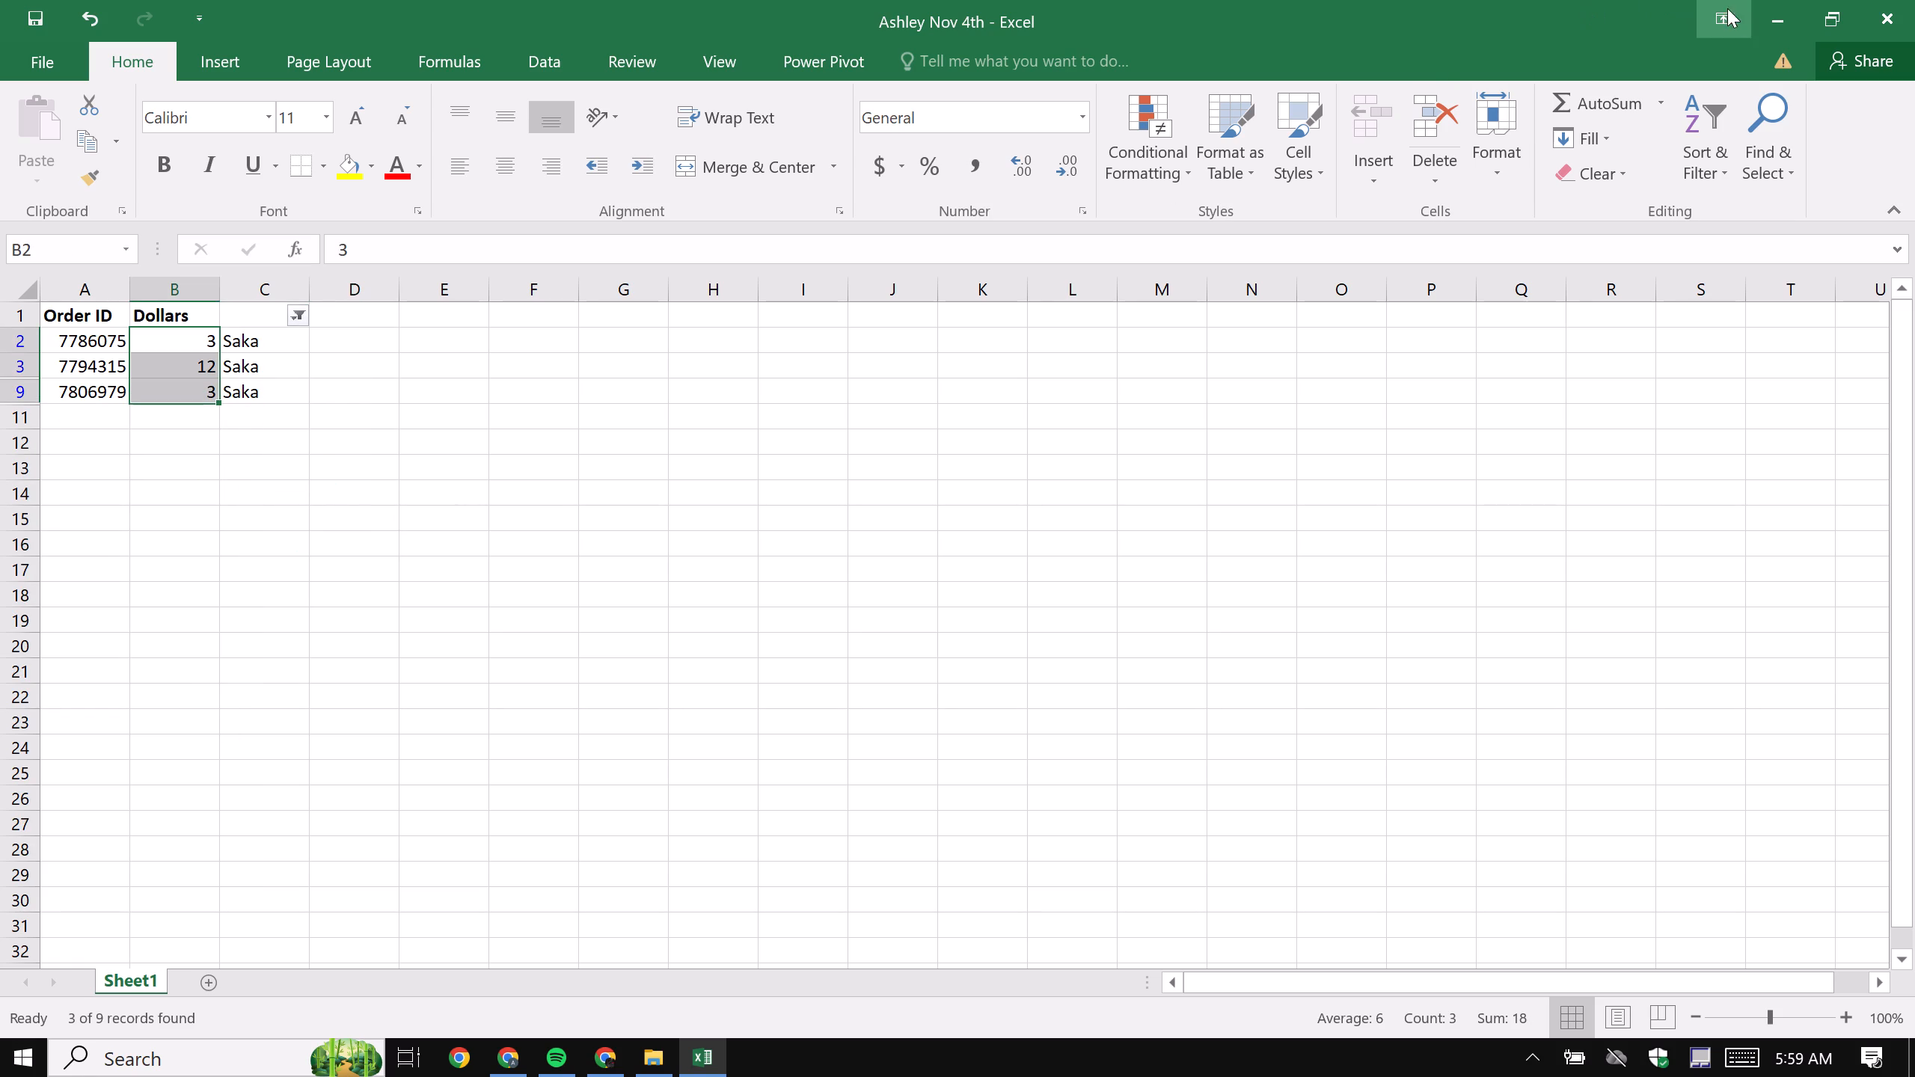
pyautogui.click(393, 388)
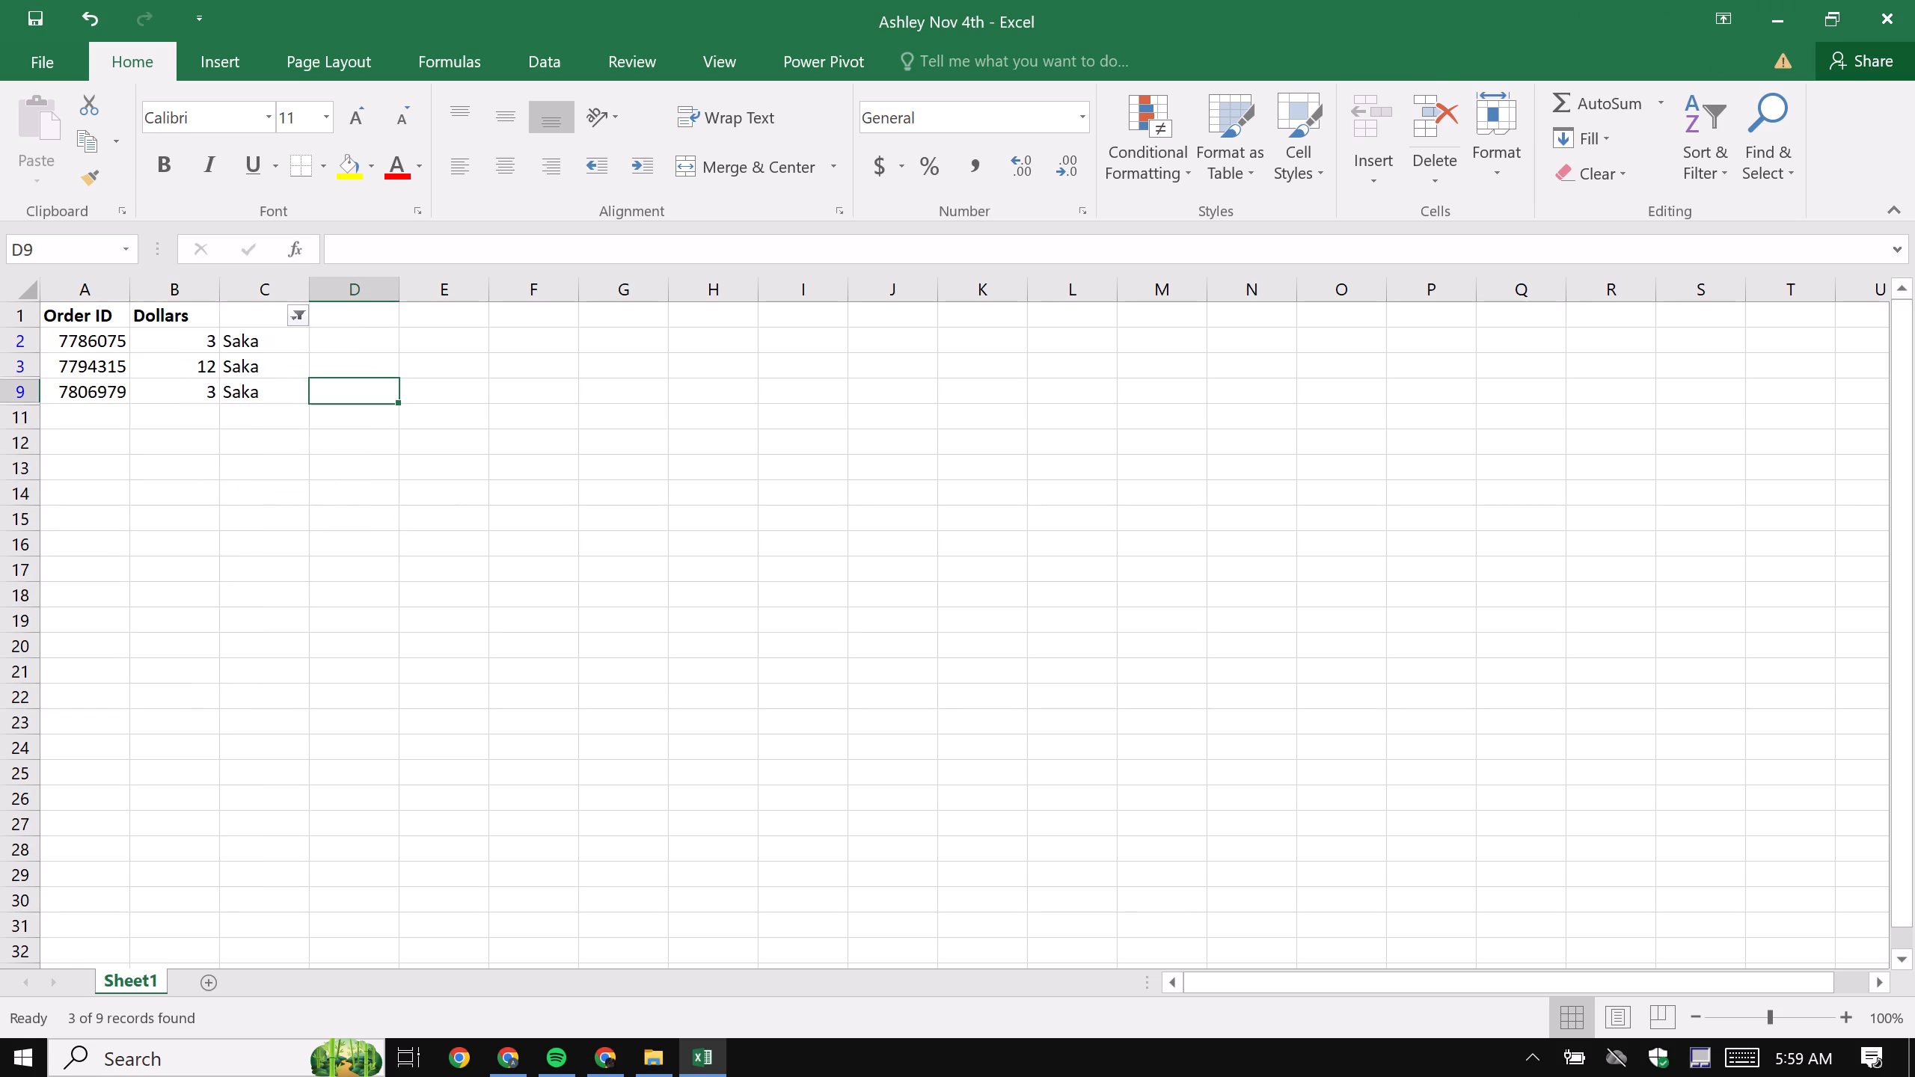
# Set the column C filter to show all names again.
pyautogui.click(297, 313)
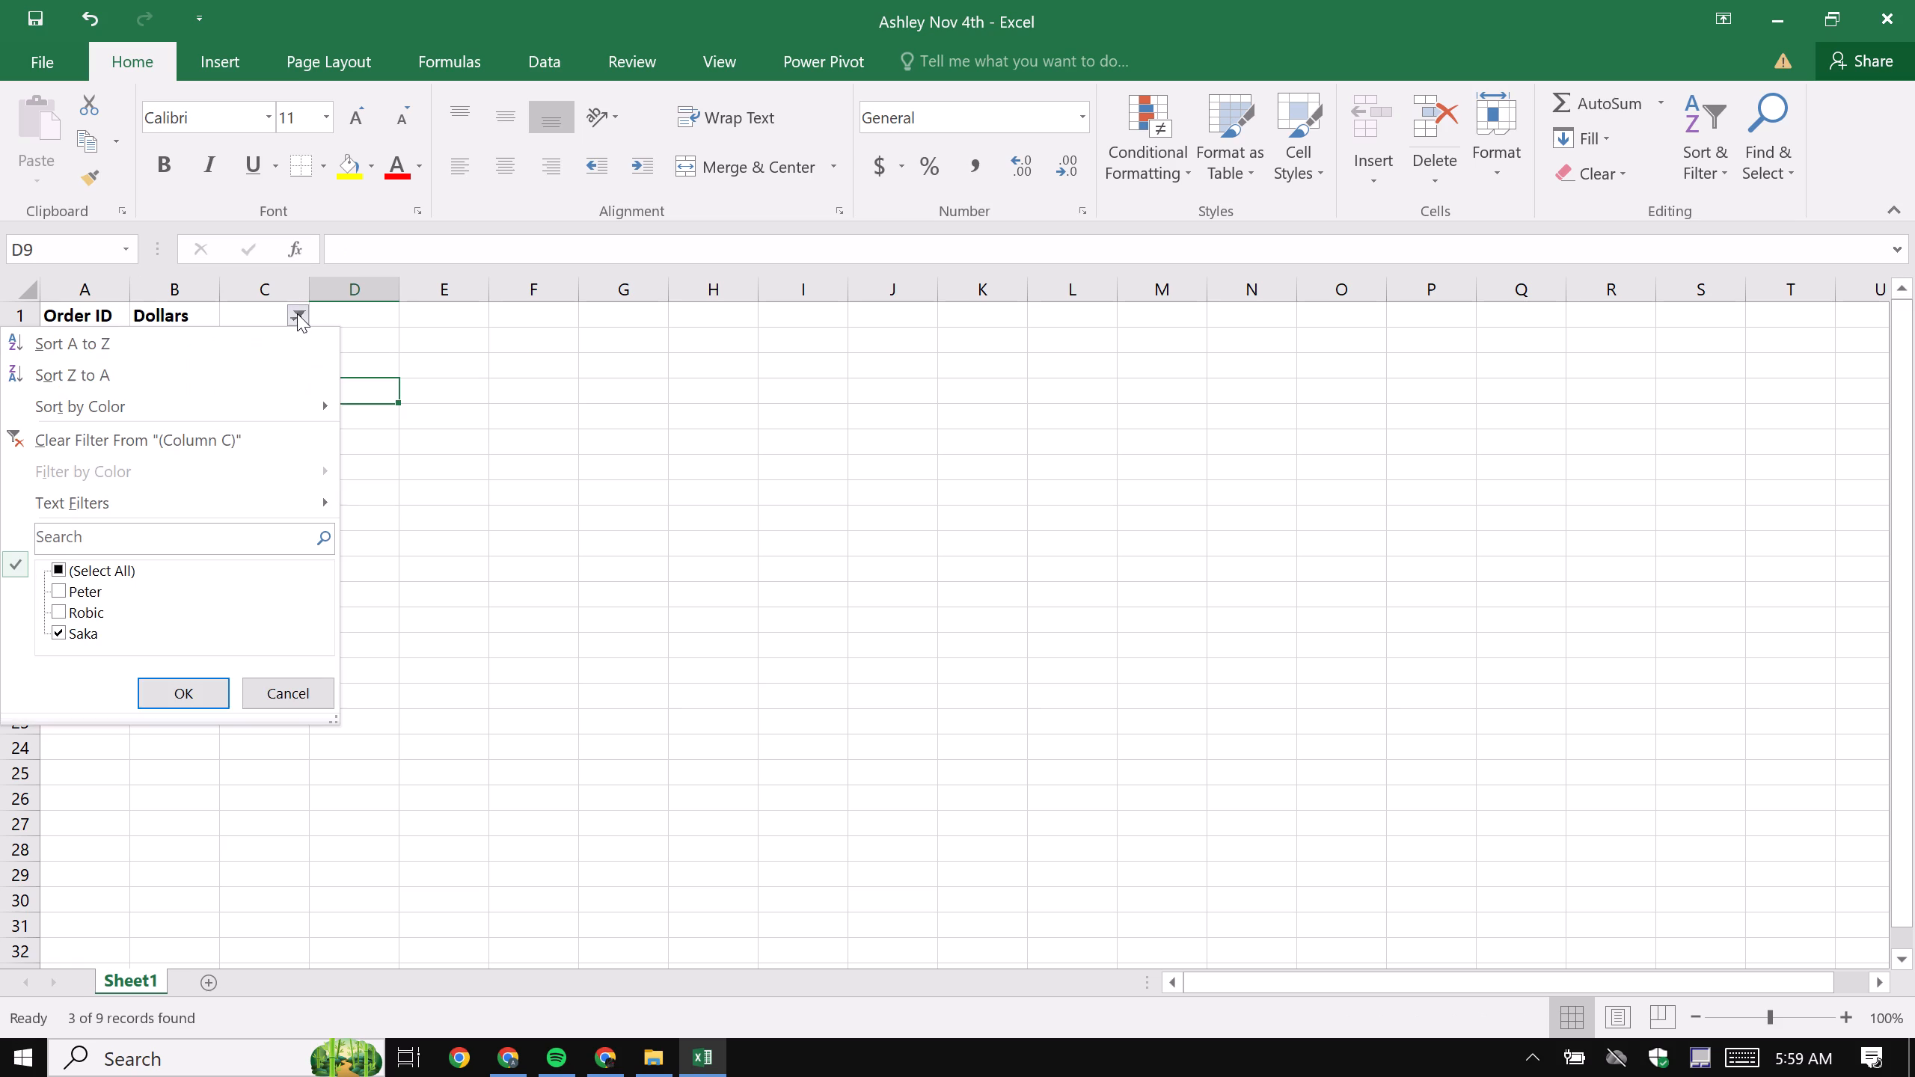
pyautogui.click(95, 574)
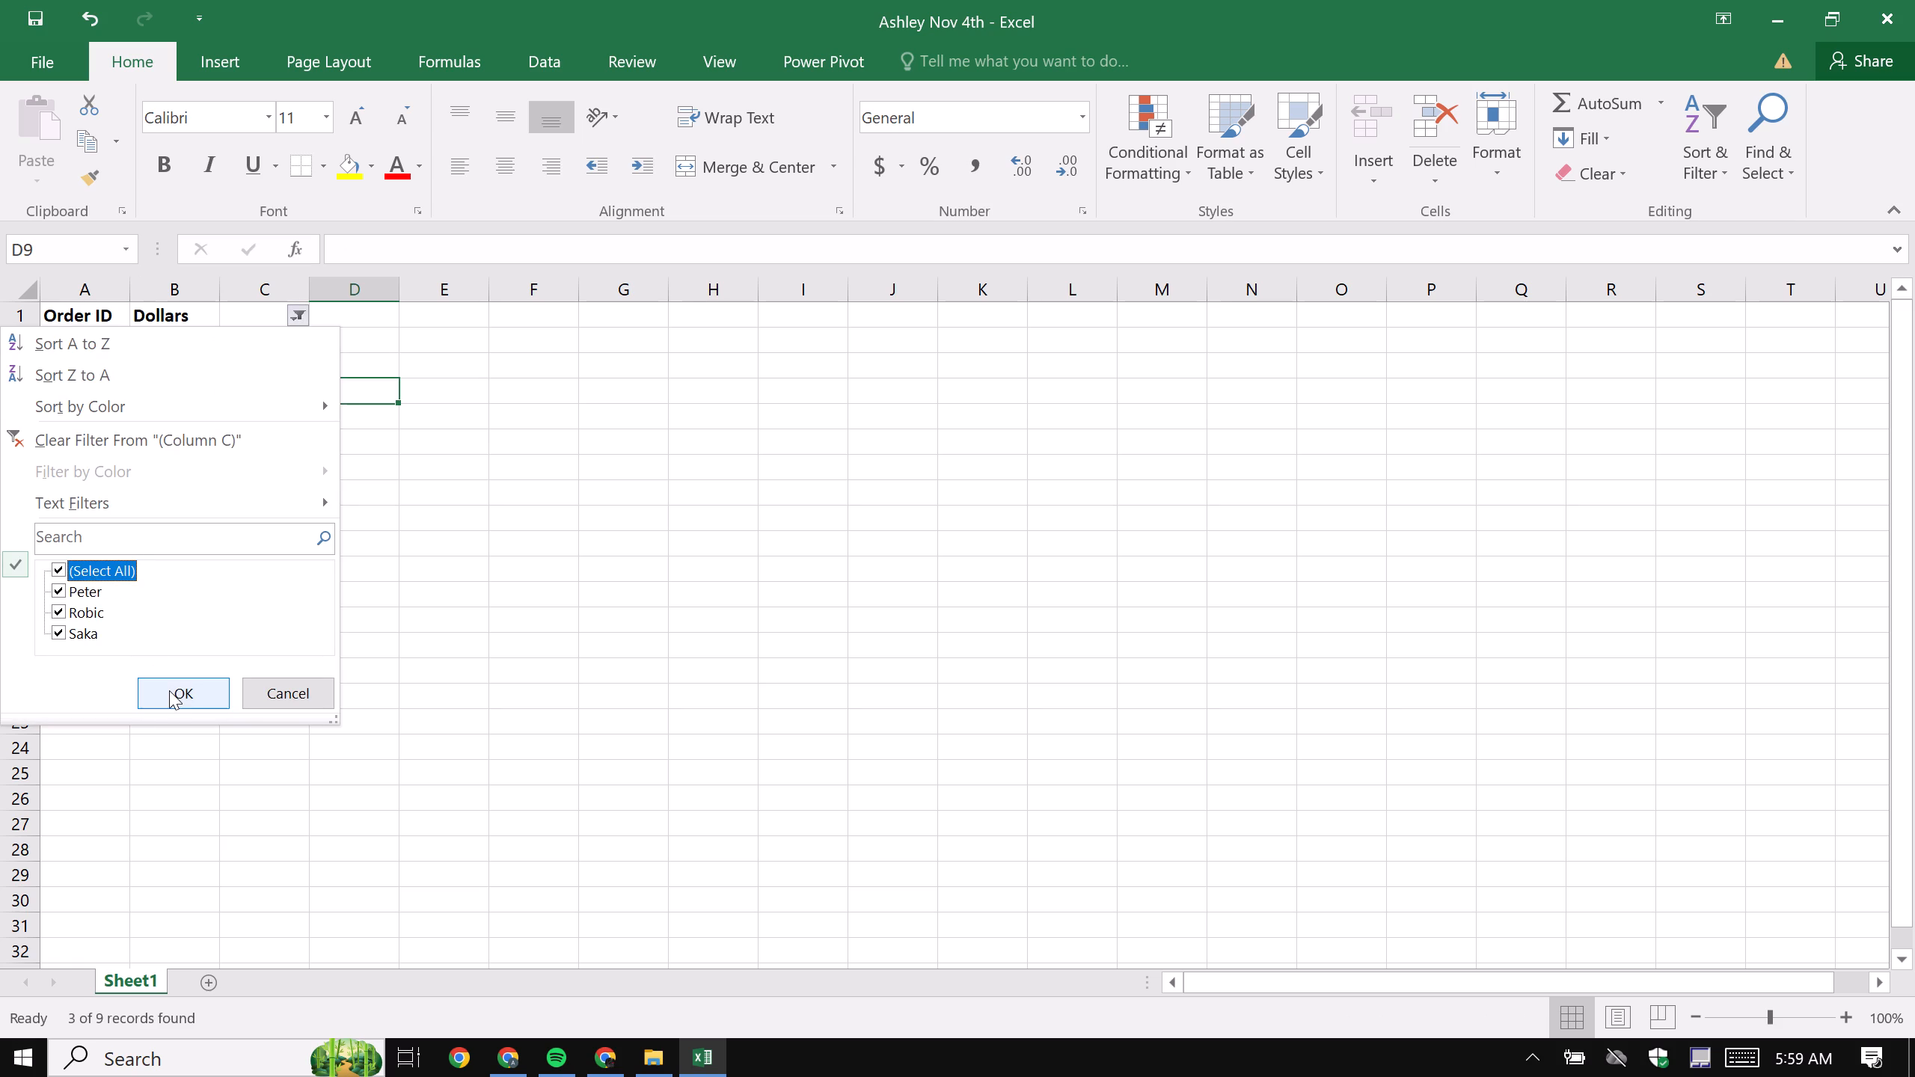
pyautogui.click(169, 690)
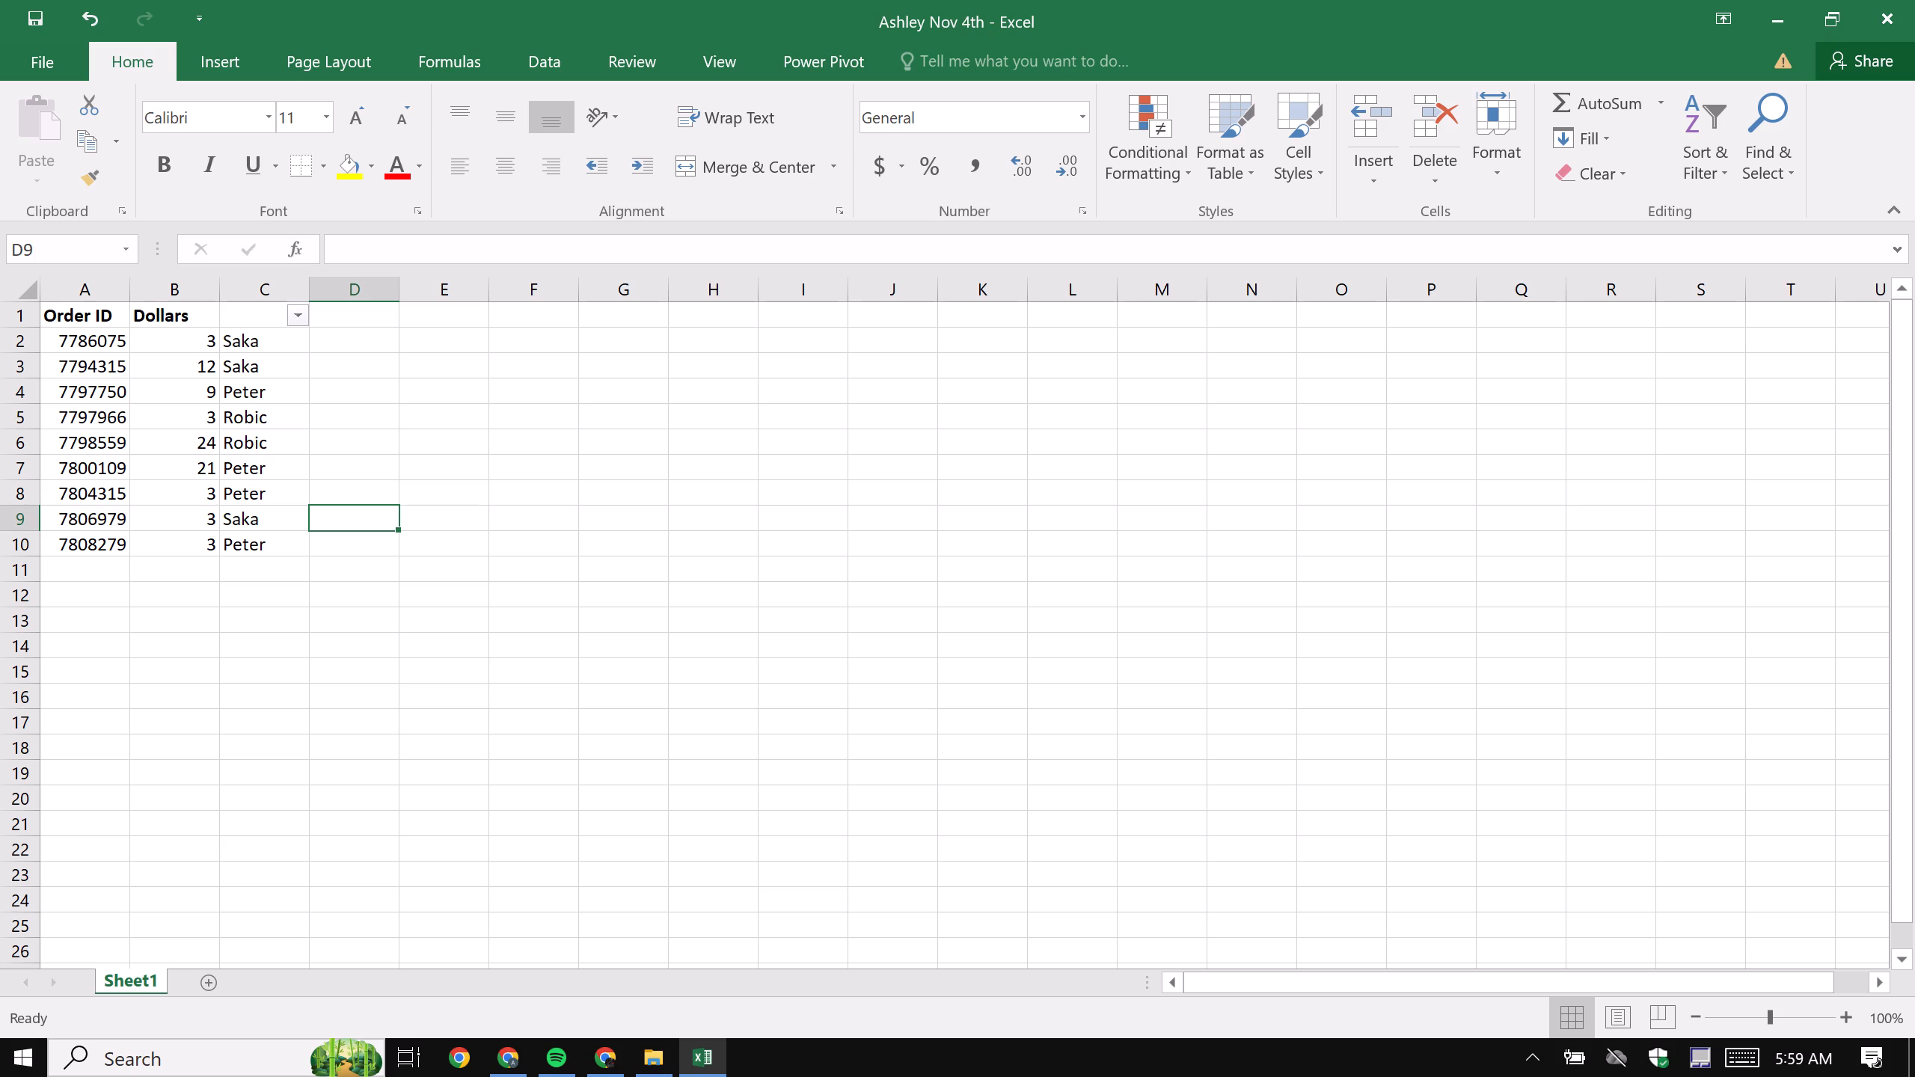